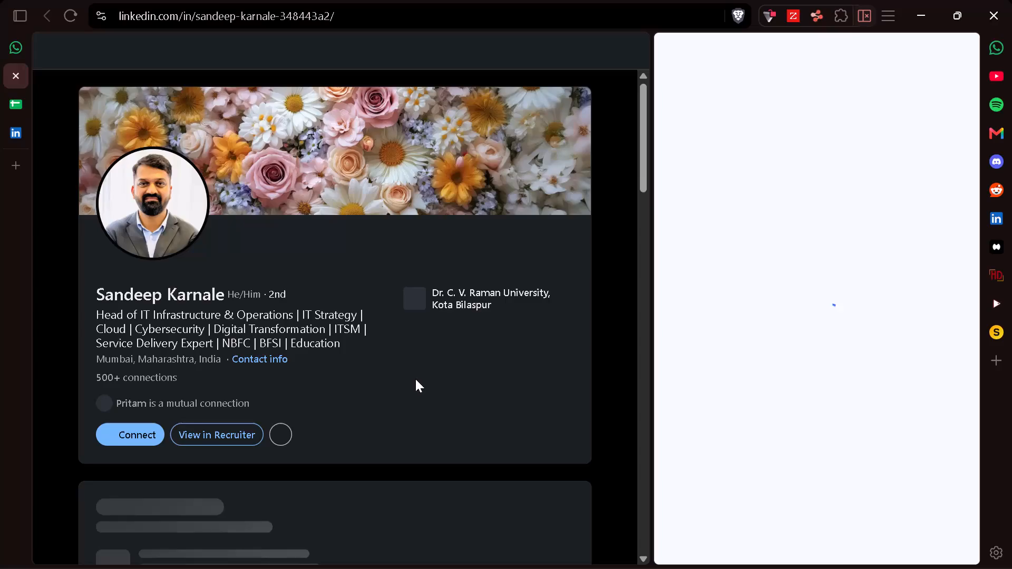
Send a connection invitation without a note to the Head of IT Infrastructure & Operations whose profile is open.
{"action": "left_click", "coordinate": [146, 431]}
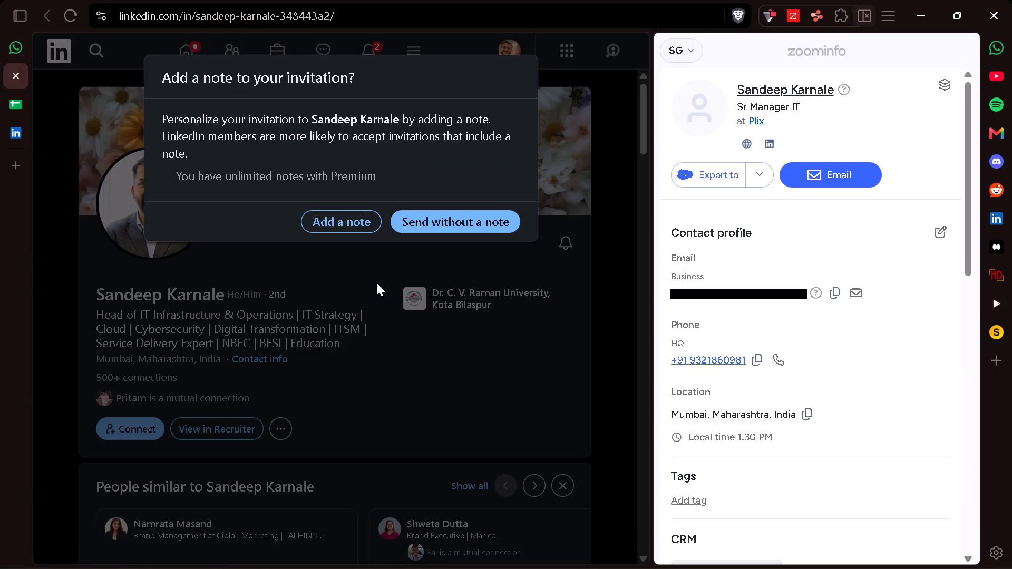
{"action": "left_click", "coordinate": [484, 220]}
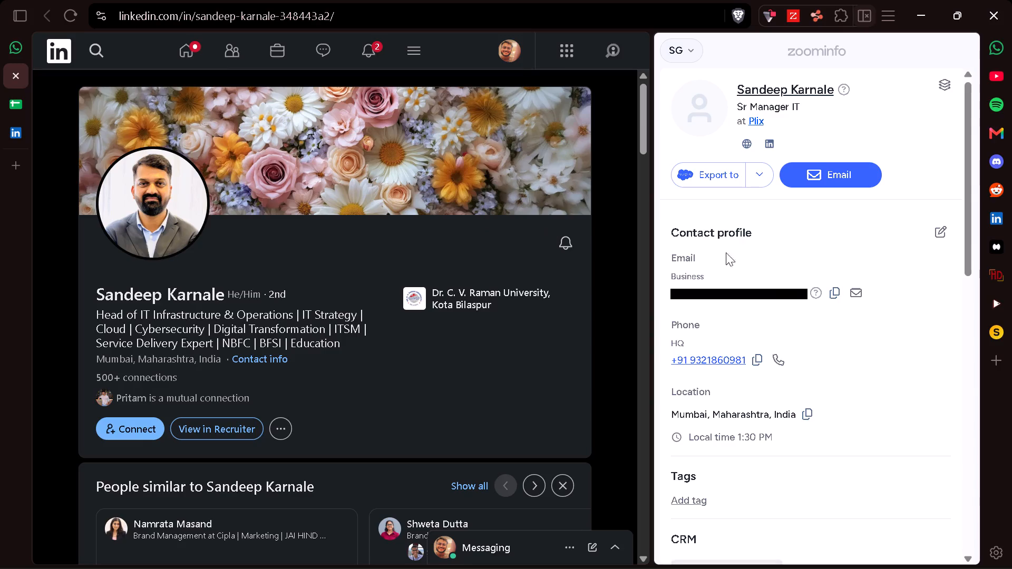
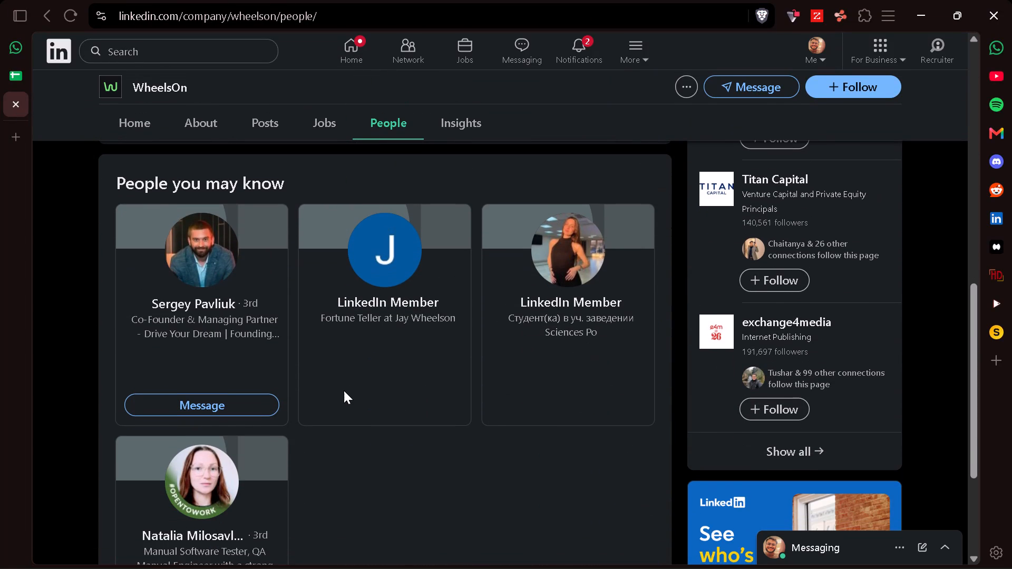
Review the co-founder's LinkedIn profile from WheelsOn's people page, including his experience, and return to check the company's associated members.
{"action": "scroll", "coordinate": [344, 390], "scroll_direction": "right", "scroll_amount": 1}
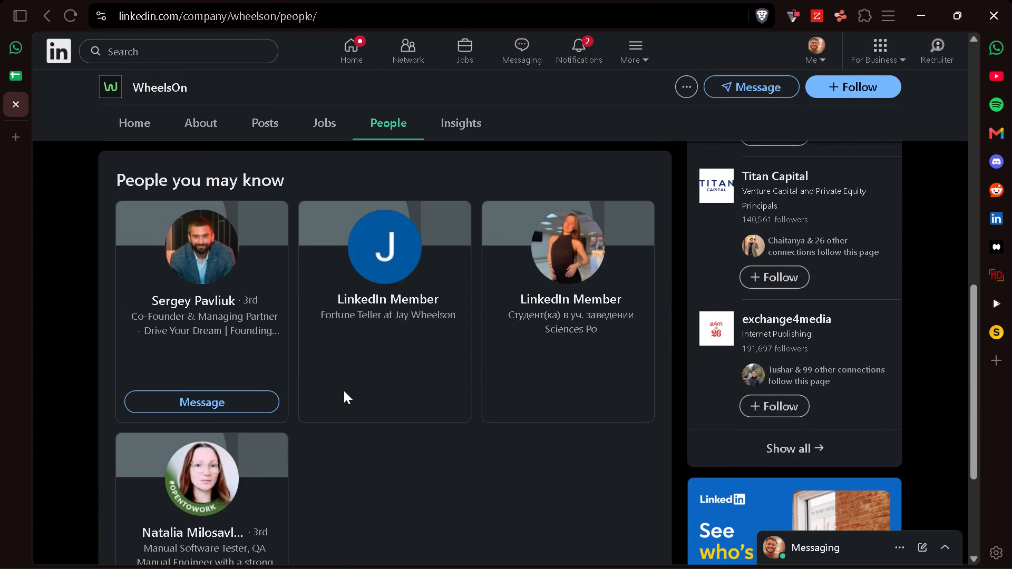
{"action": "left_click", "coordinate": [208, 256]}
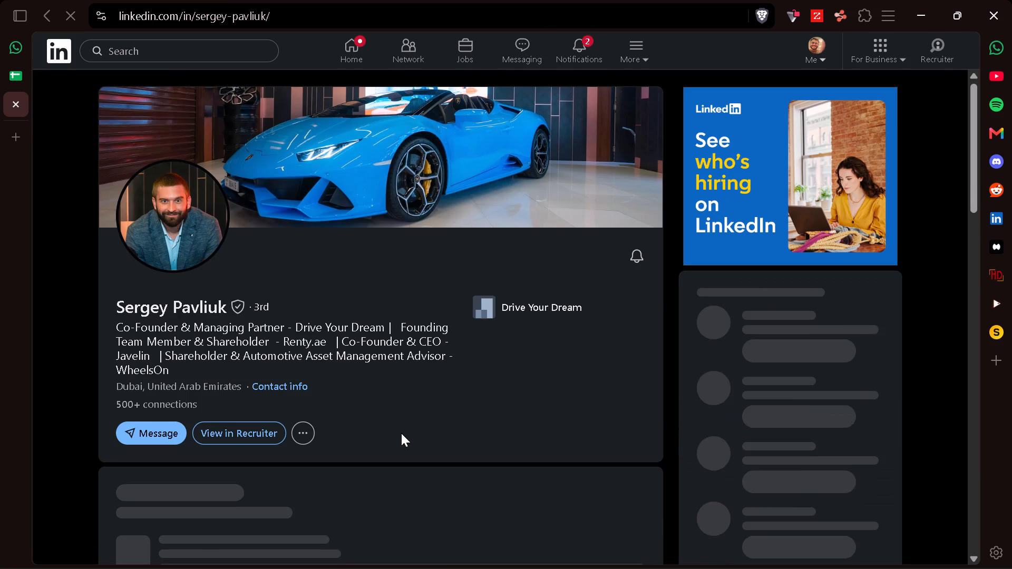
{"action": "scroll", "coordinate": [402, 427], "scroll_direction": "down", "scroll_amount": 8}
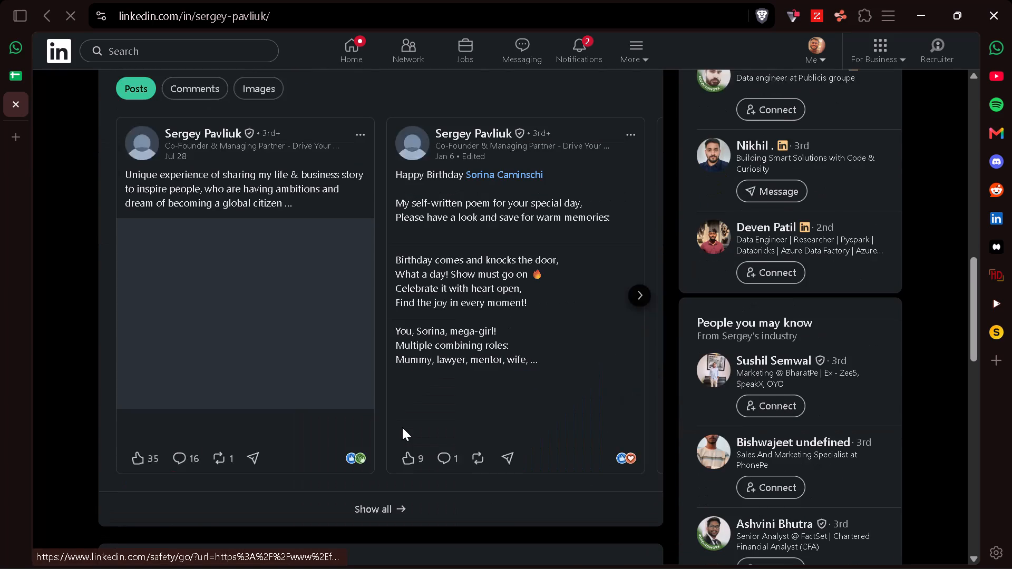
{"action": "scroll", "coordinate": [402, 427], "scroll_direction": "down", "scroll_amount": 3}
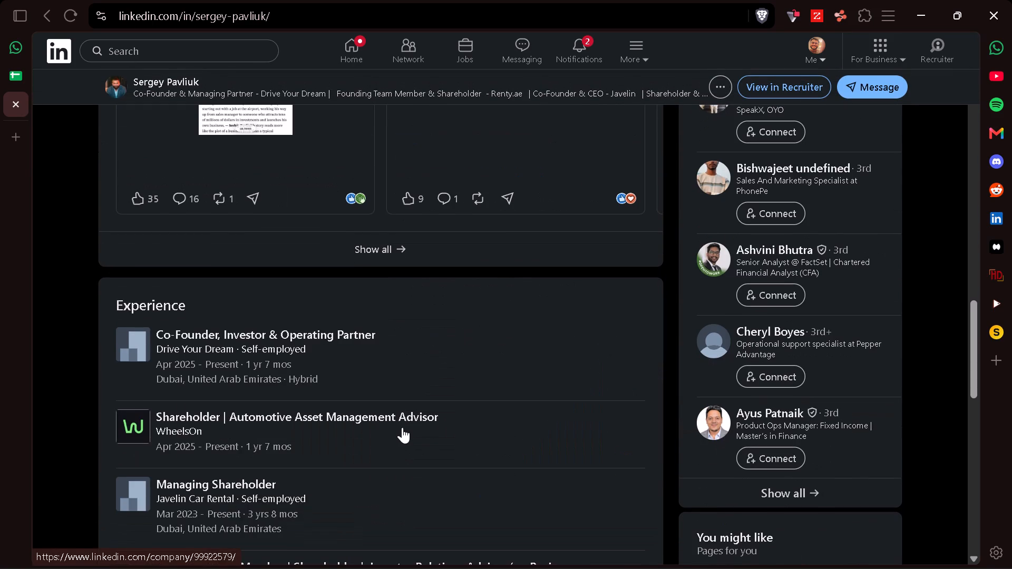
{"action": "scroll", "coordinate": [402, 427], "scroll_direction": "up", "scroll_amount": 7}
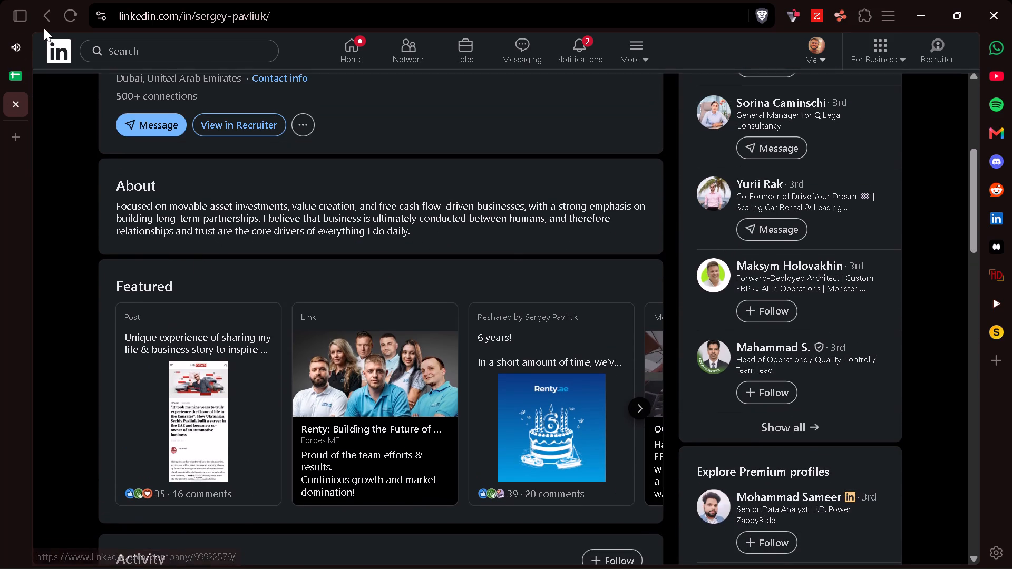
{"action": "left_click", "coordinate": [45, 25]}
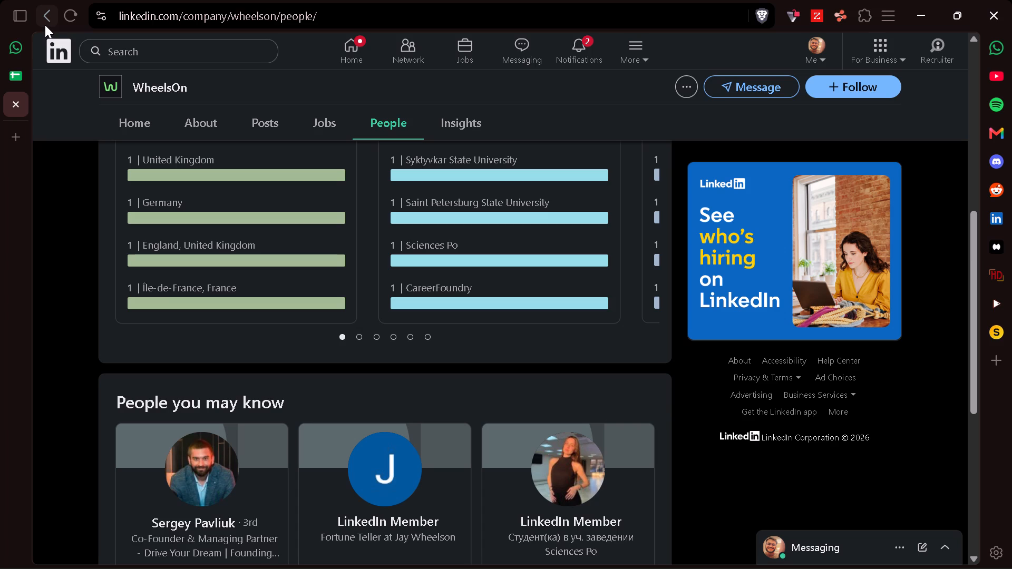
{"action": "scroll", "coordinate": [376, 438], "scroll_direction": "down", "scroll_amount": 3}
{"action": "scroll", "coordinate": [376, 438], "scroll_direction": "up", "scroll_amount": 3}
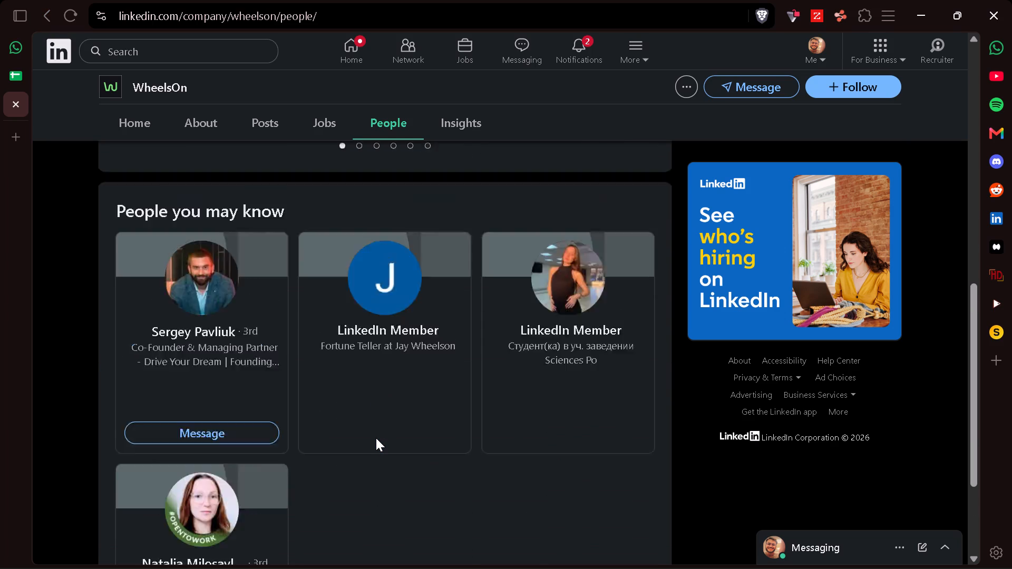
{"action": "scroll", "coordinate": [376, 438], "scroll_direction": "up", "scroll_amount": 2}
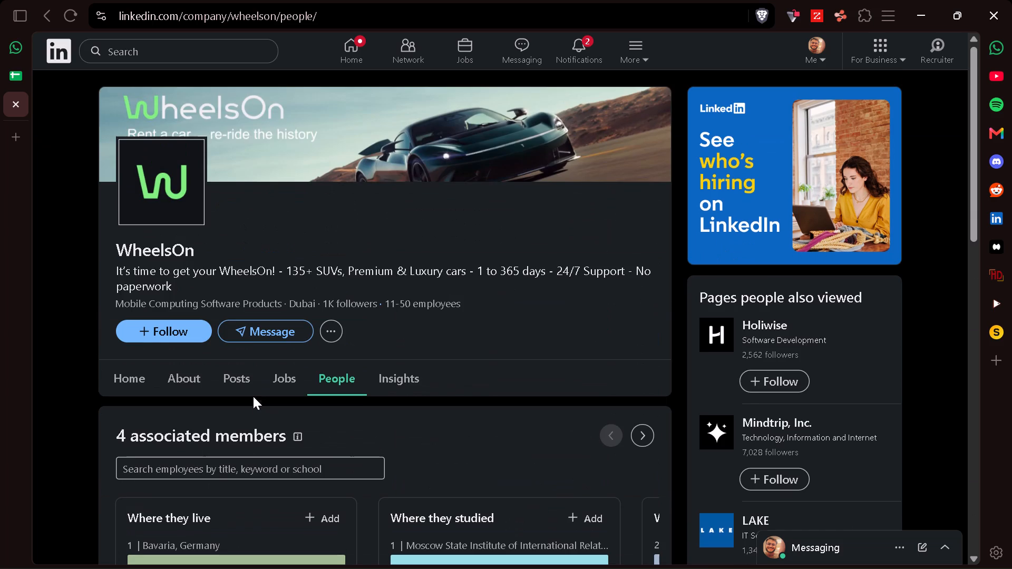
{"action": "scroll", "coordinate": [253, 396], "scroll_direction": "down", "scroll_amount": 1}
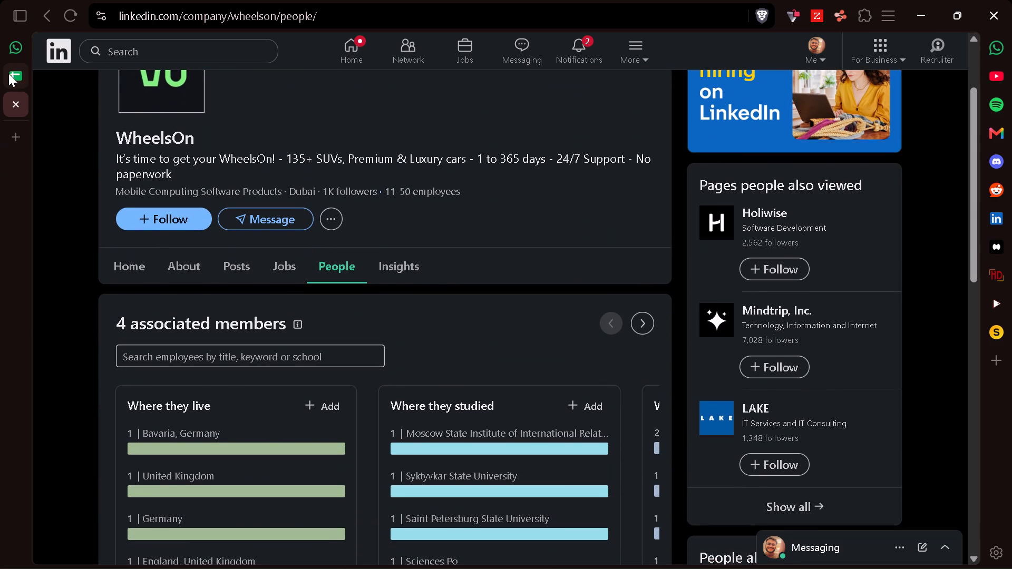
Switch to the Taxcnn - Madhav Callling spreadsheet and enter Done in column R of WheelsOn's row on Dubai PoC List.
{"action": "left_click", "coordinate": [8, 73]}
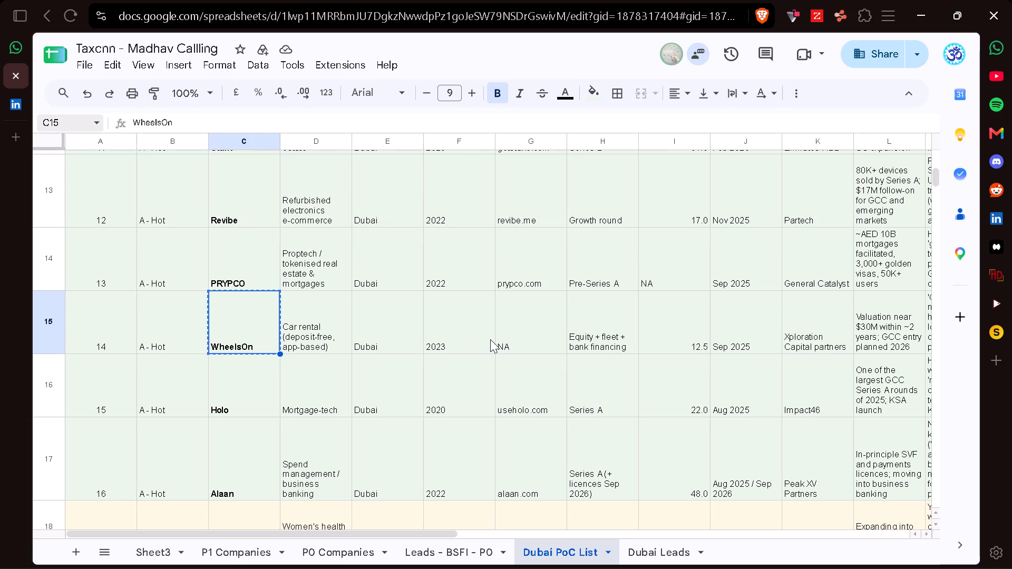
{"action": "scroll", "coordinate": [490, 339], "scroll_direction": "left", "scroll_amount": 4}
{"action": "scroll", "coordinate": [490, 339], "scroll_direction": "right", "scroll_amount": 3}
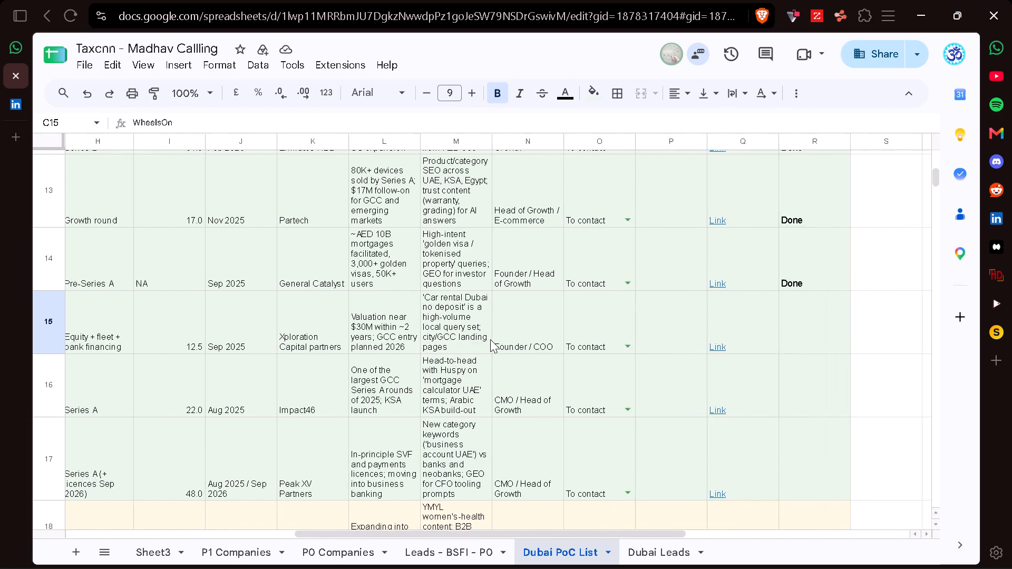
{"action": "scroll", "coordinate": [490, 339], "scroll_direction": "right", "scroll_amount": 3}
{"action": "scroll", "coordinate": [490, 339], "scroll_direction": "left", "scroll_amount": 4}
{"action": "left_click", "coordinate": [827, 328]}
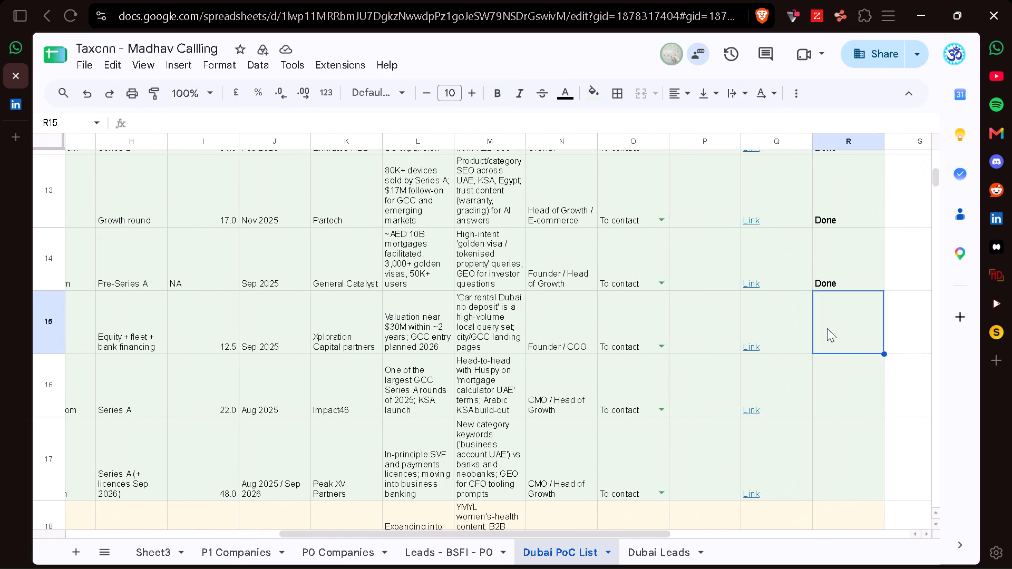
{"action": "type", "text": "DOme"}
{"action": "key", "text": "BackSpace"}
{"action": "key", "text": "BackSpace"}
{"action": "key", "text": "BackSpace"}
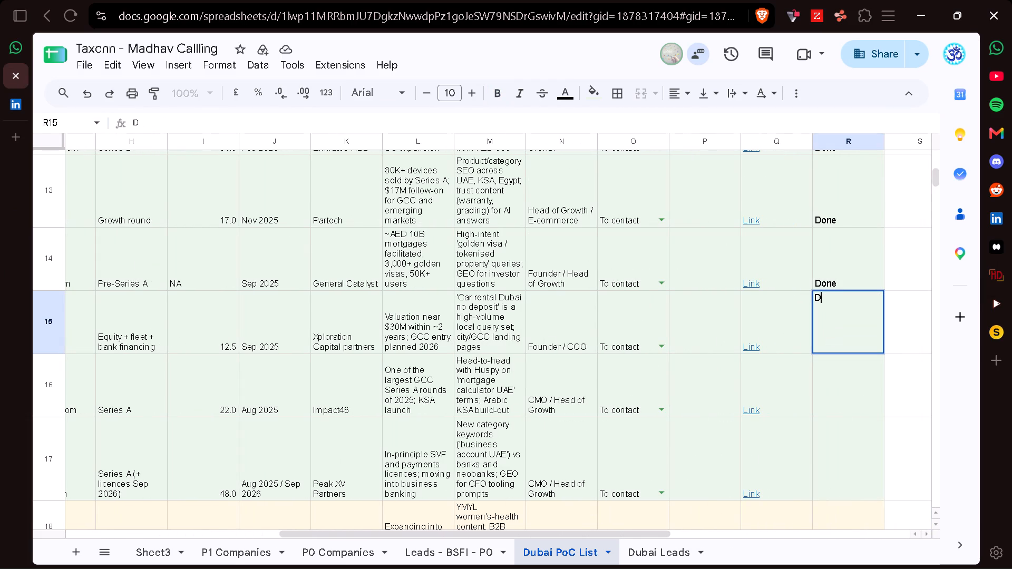
{"action": "type", "text": "one"}
{"action": "key", "text": "Return"}
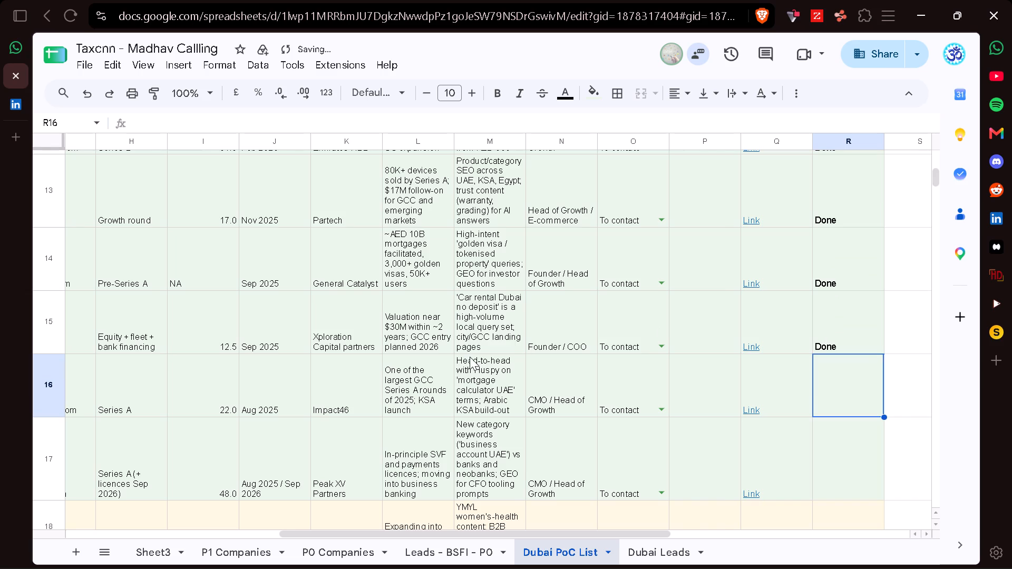
Select Holo on the Dubai PoC List sheet and look over the companies listed below it.
{"action": "scroll", "coordinate": [470, 357], "scroll_direction": "right", "scroll_amount": 7}
{"action": "left_click", "coordinate": [215, 370]}
{"action": "scroll", "coordinate": [215, 370], "scroll_direction": "down", "scroll_amount": 4}
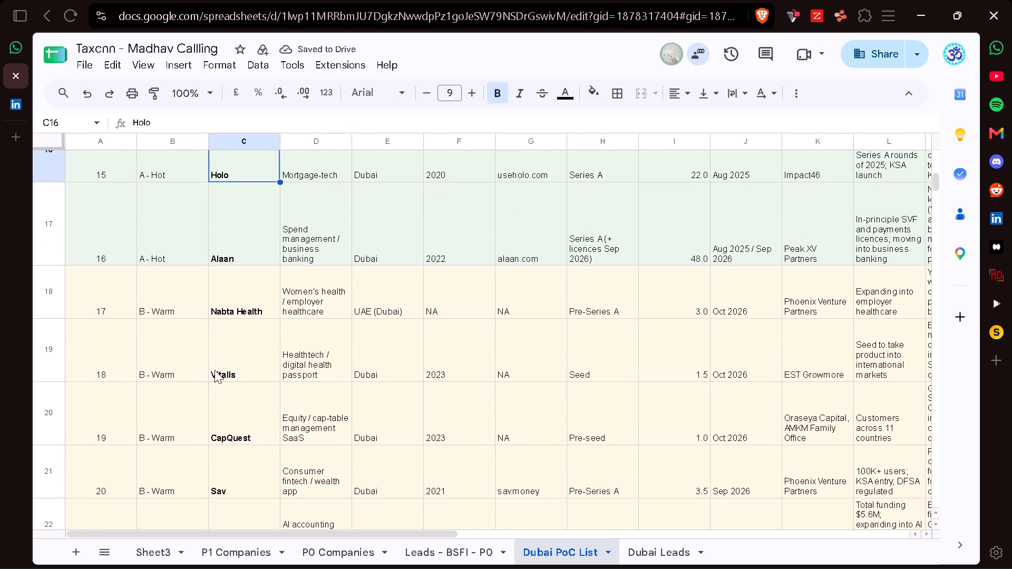
{"action": "left_click", "coordinate": [14, 113]}
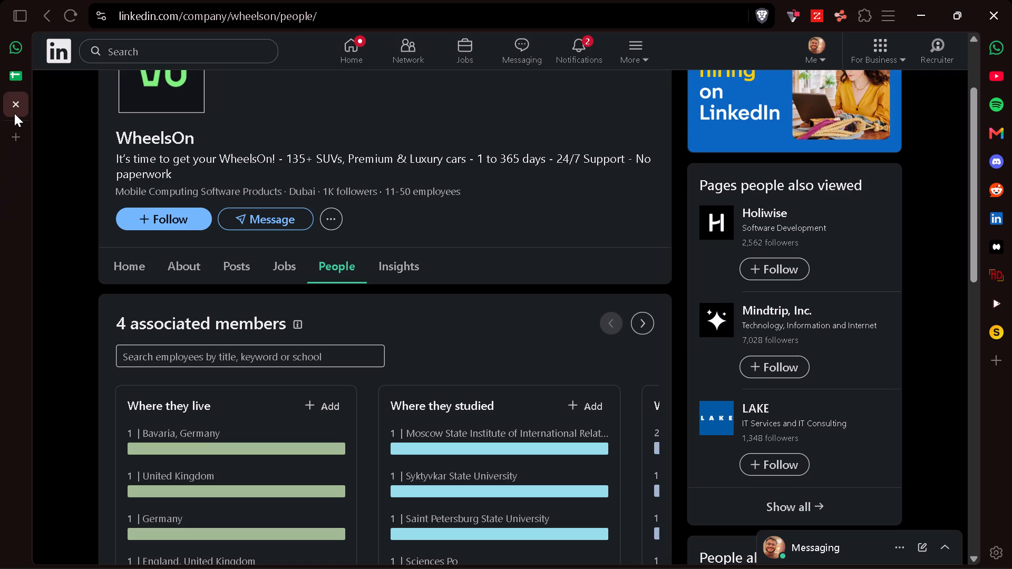
{"action": "left_click", "coordinate": [17, 127]}
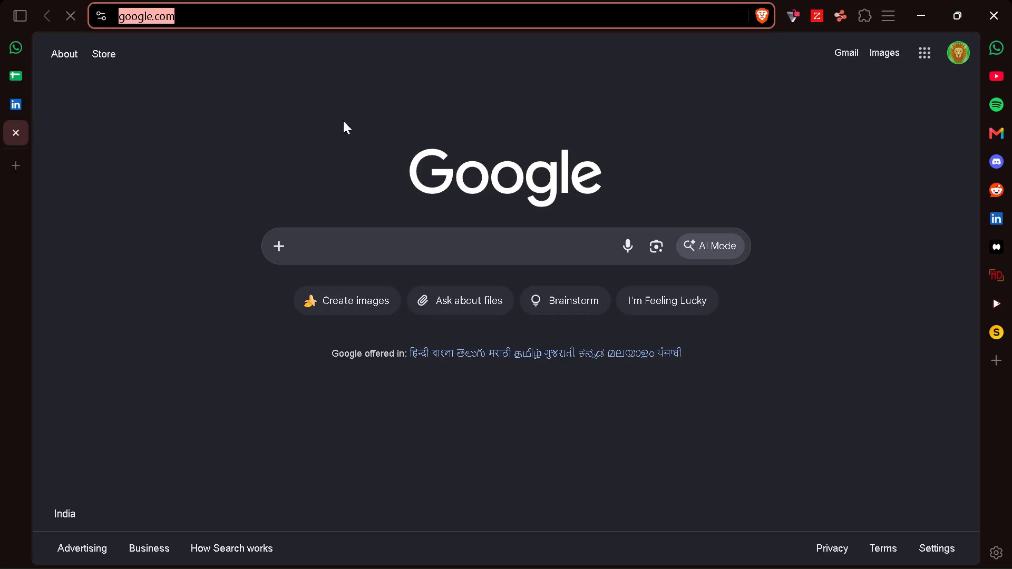
{"action": "left_click", "coordinate": [377, 246]}
{"action": "key", "text": "ctrl+h"}
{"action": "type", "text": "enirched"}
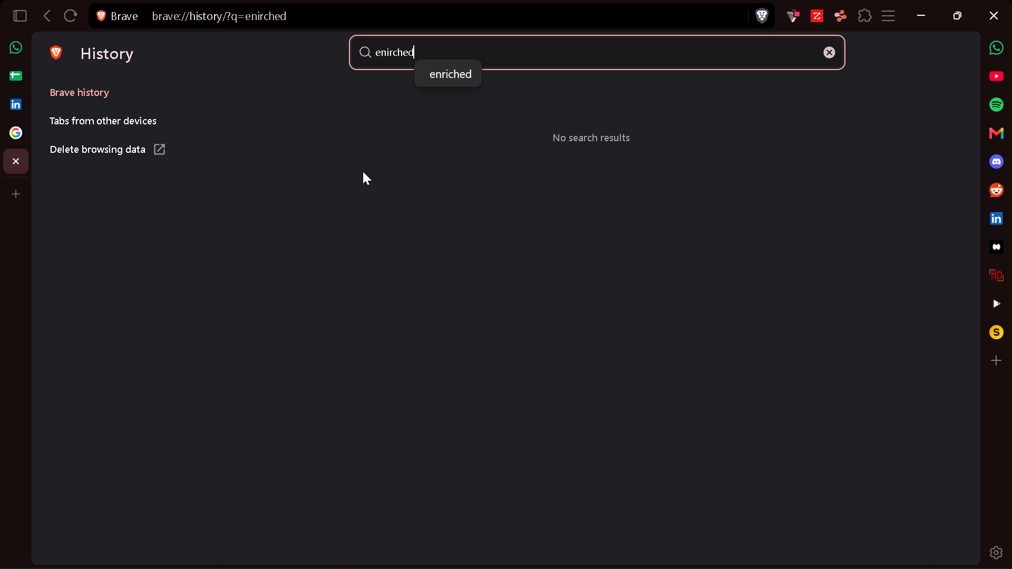
{"action": "left_click", "coordinate": [447, 74]}
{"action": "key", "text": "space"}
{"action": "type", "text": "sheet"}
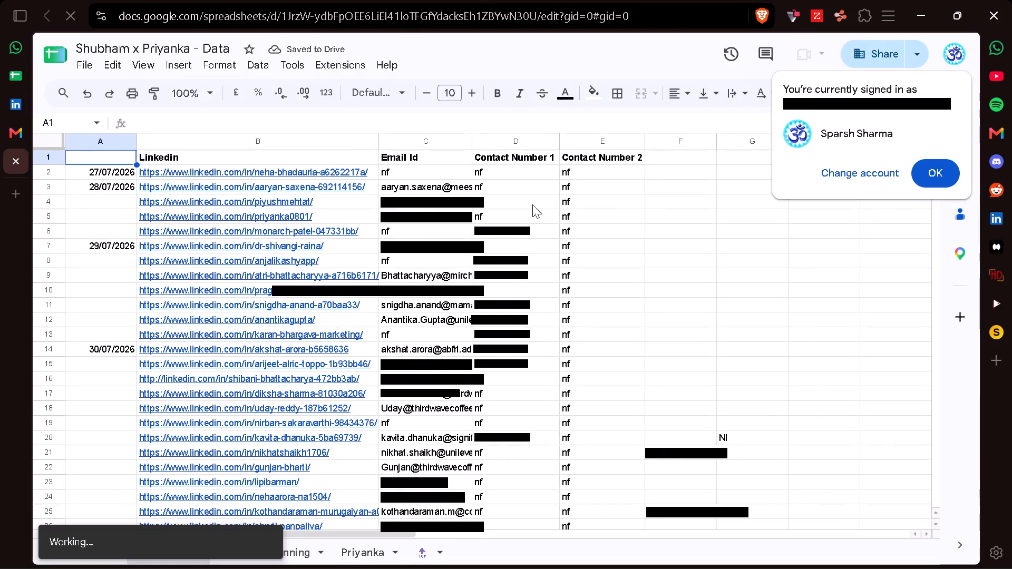
{"action": "left_click", "coordinate": [932, 173]}
Examine the most recent LinkedIn links and contact details at the end of Sheet1.
{"action": "scroll", "coordinate": [421, 331], "scroll_direction": "down", "scroll_amount": 12}
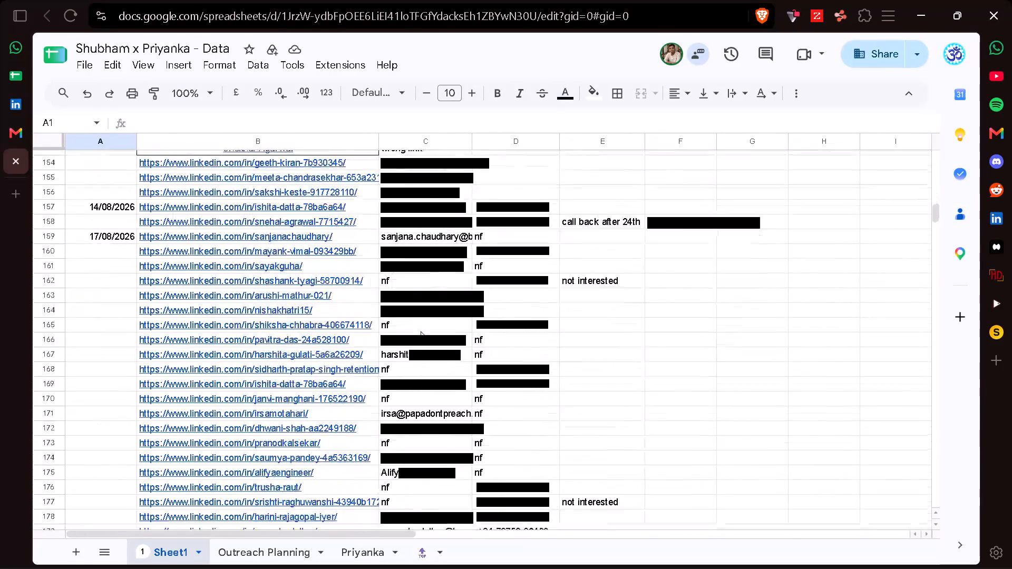
{"action": "scroll", "coordinate": [421, 331], "scroll_direction": "down", "scroll_amount": 12}
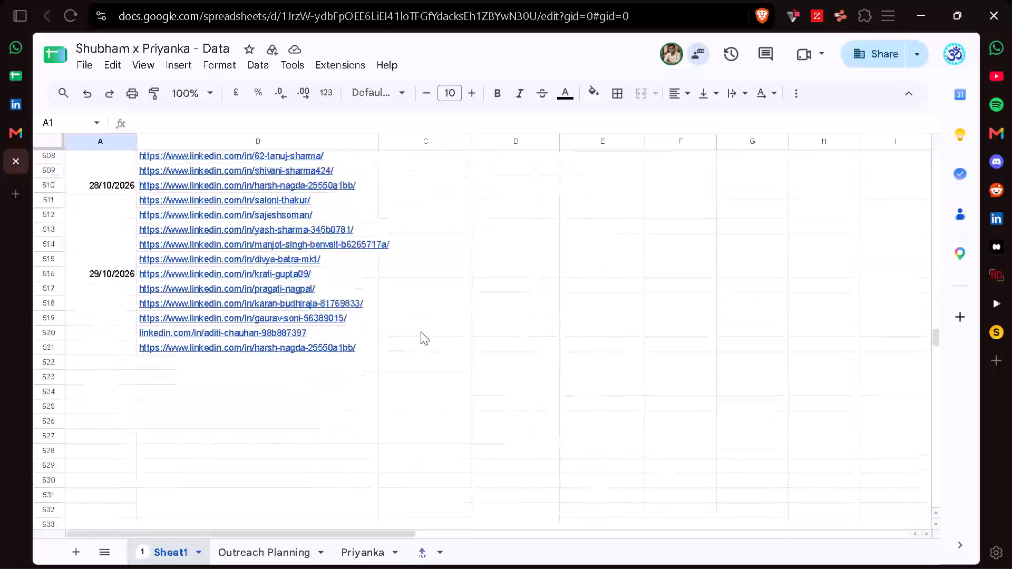
{"action": "scroll", "coordinate": [421, 331], "scroll_direction": "down", "scroll_amount": 2}
{"action": "scroll", "coordinate": [421, 331], "scroll_direction": "up", "scroll_amount": 1}
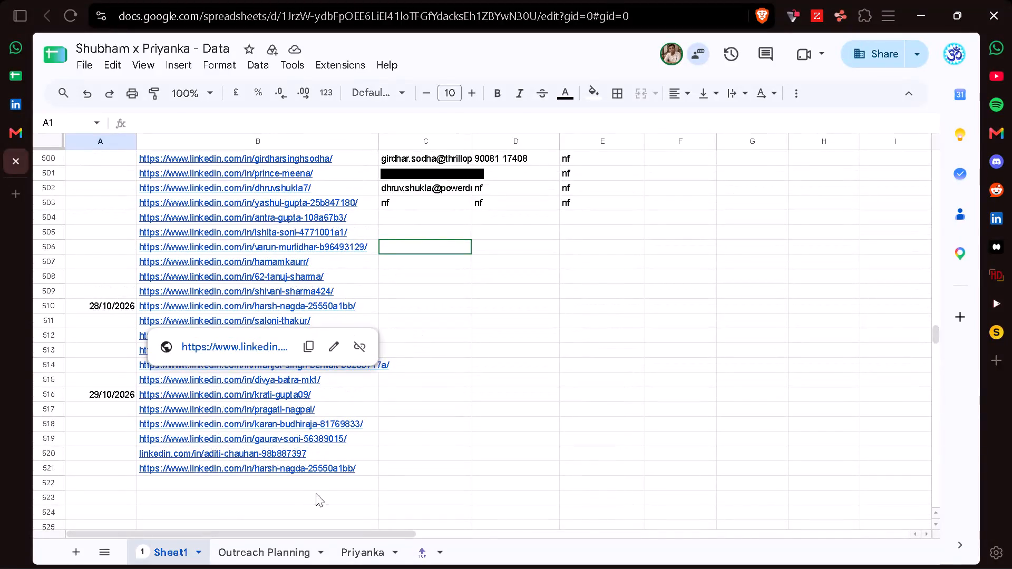
Examine the entries on the Priyanka sheet, the unnamed sheet after it and Outreach Planning.
{"action": "left_click", "coordinate": [364, 546]}
{"action": "scroll", "coordinate": [357, 448], "scroll_direction": "down", "scroll_amount": 1}
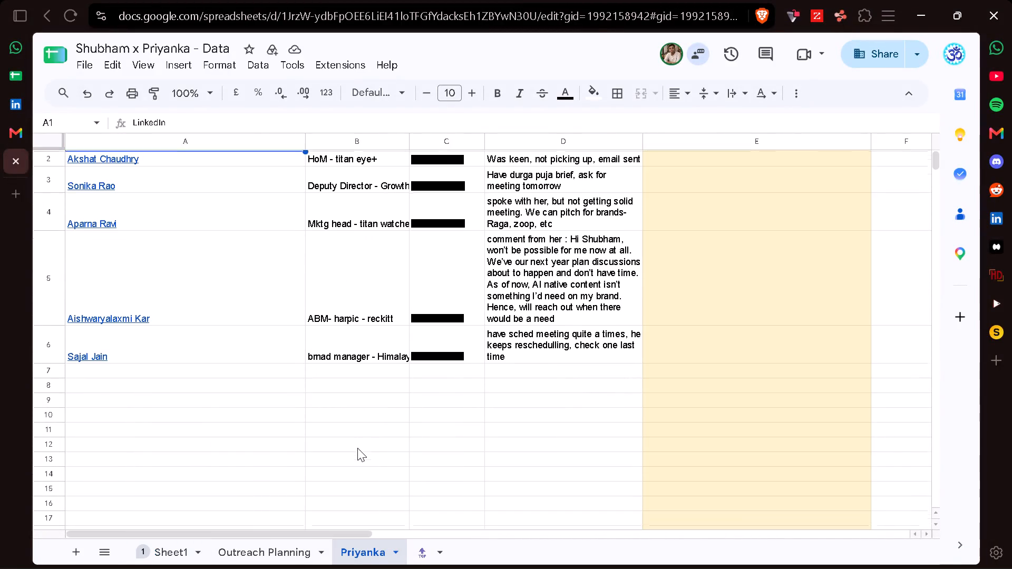
{"action": "scroll", "coordinate": [357, 448], "scroll_direction": "down", "scroll_amount": 1}
{"action": "scroll", "coordinate": [357, 448], "scroll_direction": "up", "scroll_amount": 2}
{"action": "left_click", "coordinate": [419, 553]}
{"action": "scroll", "coordinate": [396, 381], "scroll_direction": "down", "scroll_amount": 4}
{"action": "left_click", "coordinate": [274, 548]}
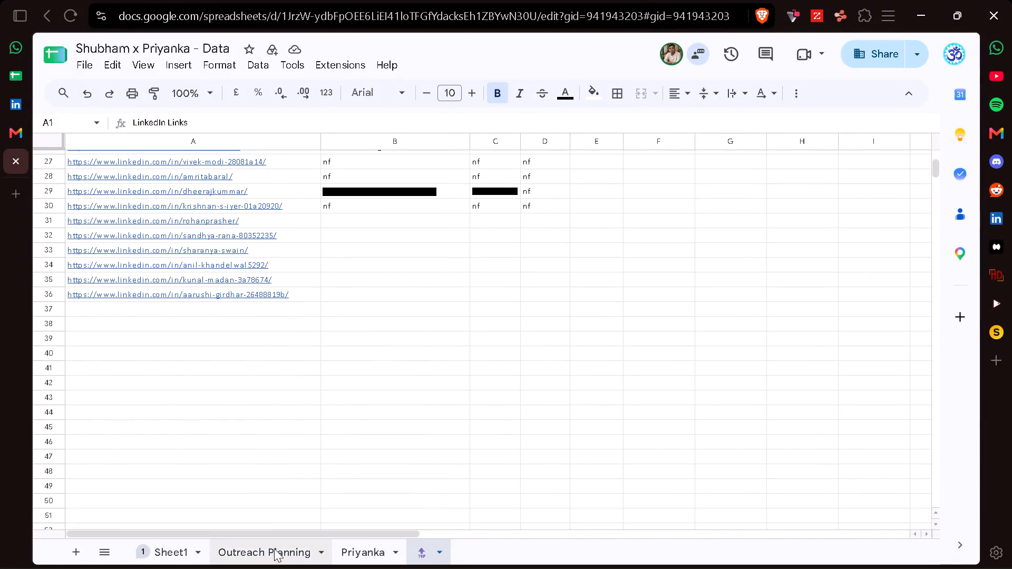
{"action": "scroll", "coordinate": [341, 335], "scroll_direction": "down", "scroll_amount": 10}
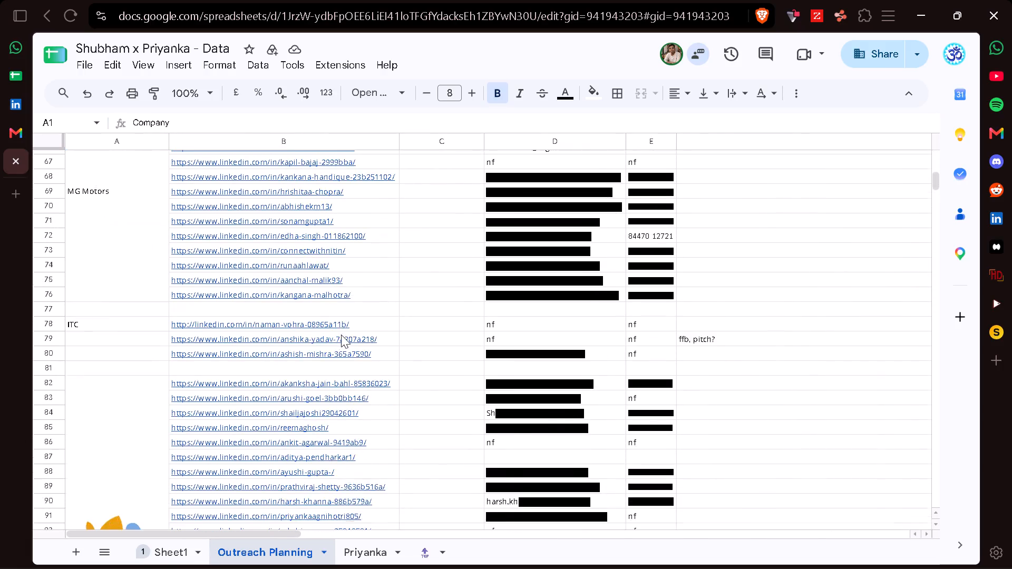
{"action": "scroll", "coordinate": [341, 335], "scroll_direction": "down", "scroll_amount": 8}
{"action": "scroll", "coordinate": [341, 335], "scroll_direction": "up", "scroll_amount": 1}
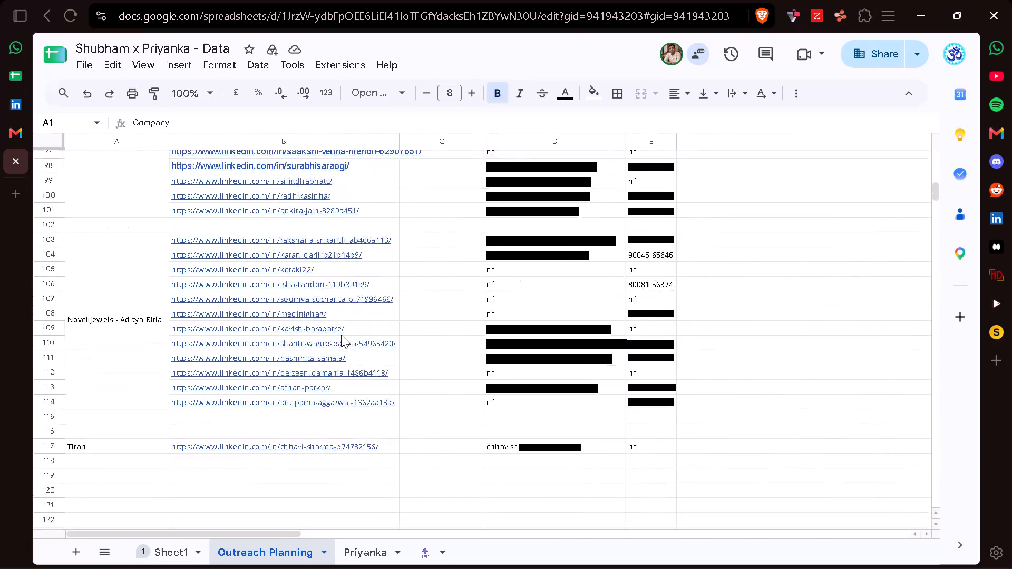
{"action": "scroll", "coordinate": [341, 335], "scroll_direction": "up", "scroll_amount": 4}
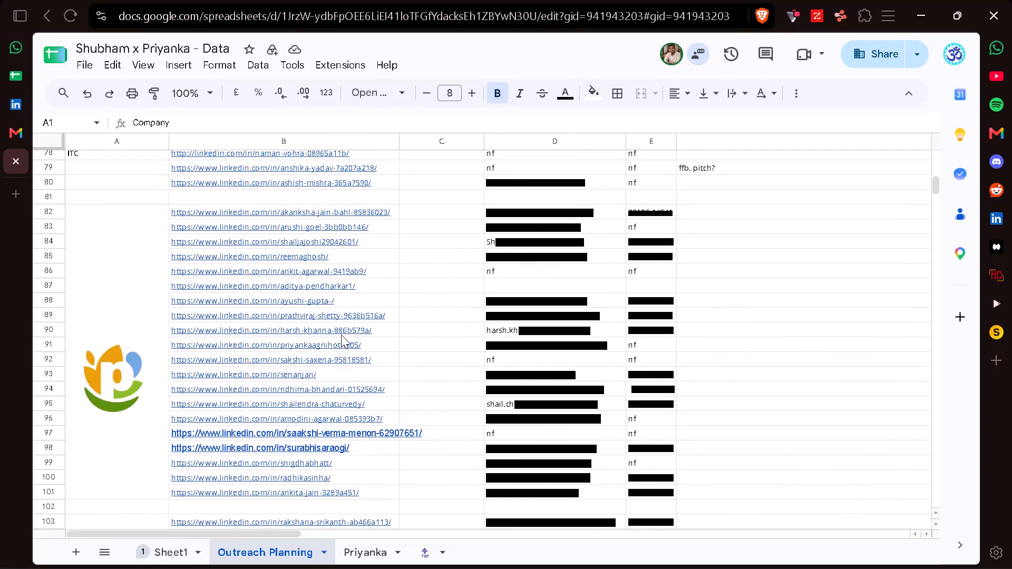
Open the row 87 LinkedIn profile from Outreach Planning, look it up in ZoomInfo, send a connection request and close it.
{"action": "left_click", "coordinate": [304, 312]}
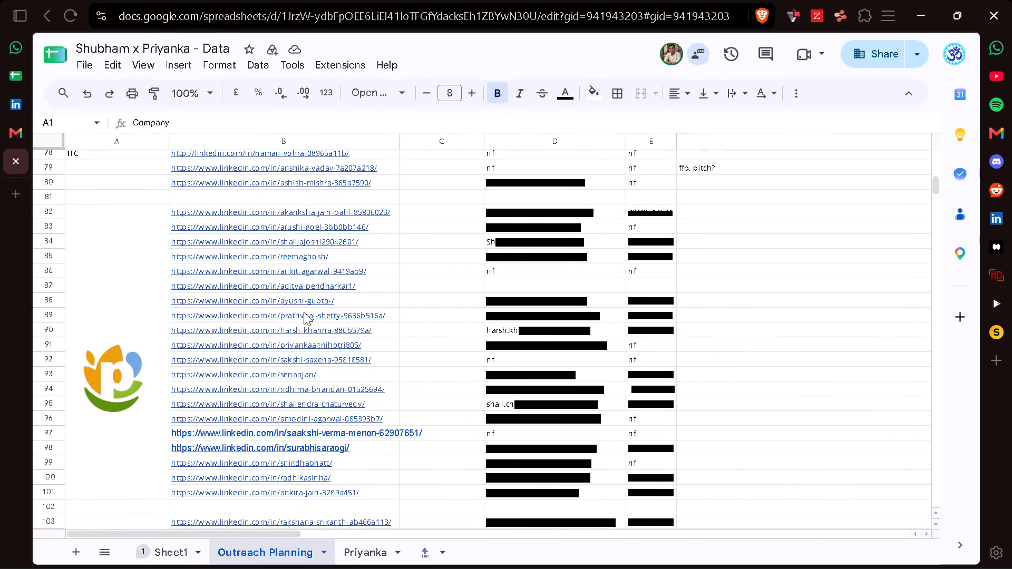
{"action": "left_click", "coordinate": [812, 14]}
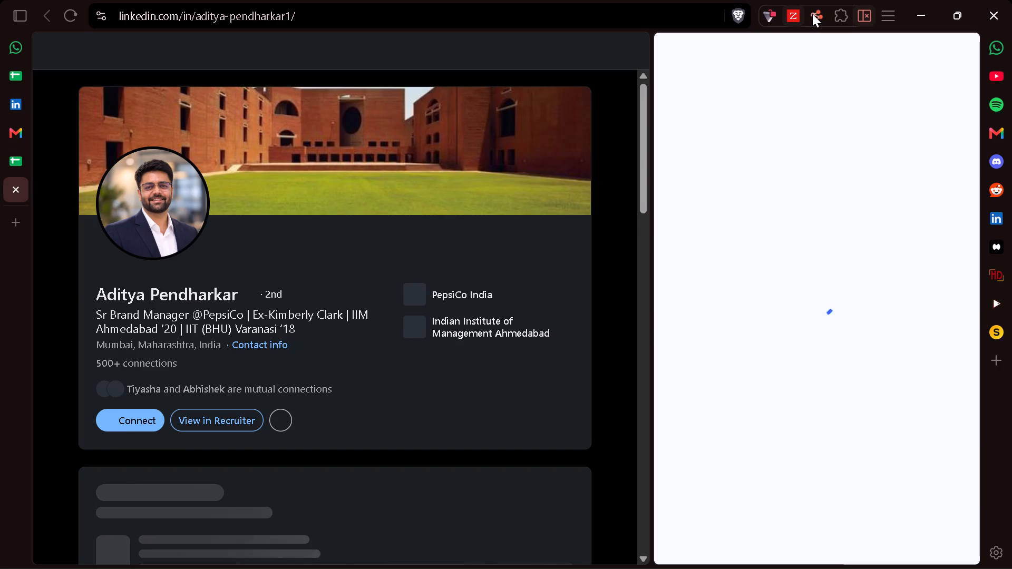
{"action": "left_click", "coordinate": [120, 415]}
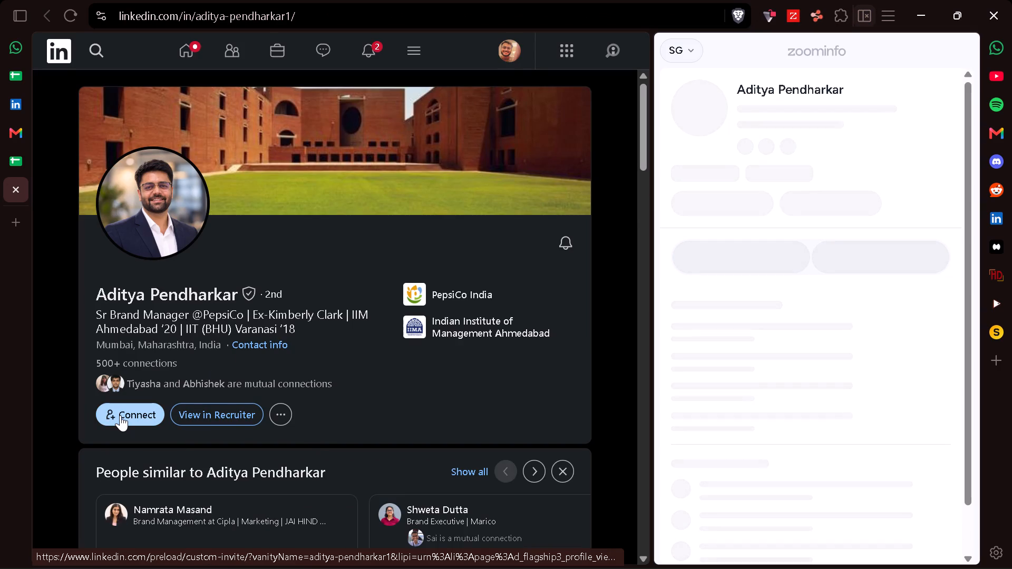
{"action": "left_click", "coordinate": [455, 222]}
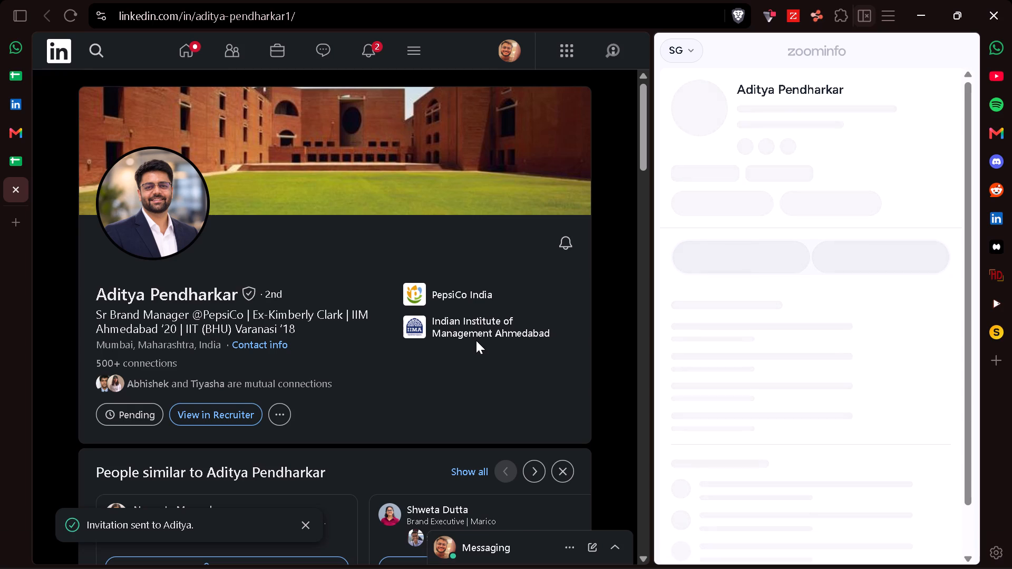
{"action": "left_click", "coordinate": [9, 188]}
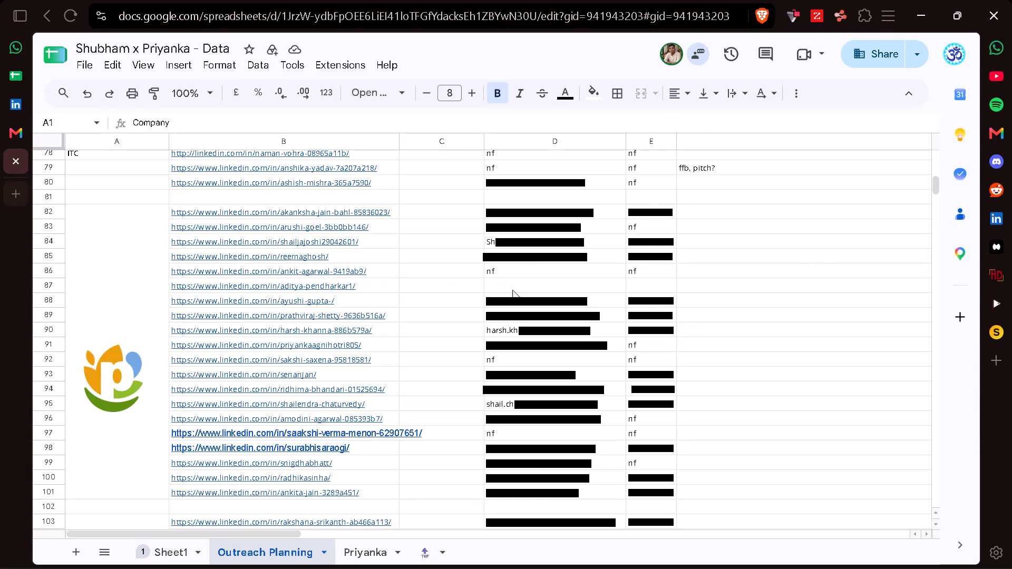
Enter nf in cells D87 and E87 of the Outreach Planning sheet.
{"action": "left_click", "coordinate": [517, 292]}
{"action": "type", "text": "nf"}
{"action": "key", "text": "Right"}
{"action": "type", "text": "nf"}
{"action": "key", "text": "Down"}
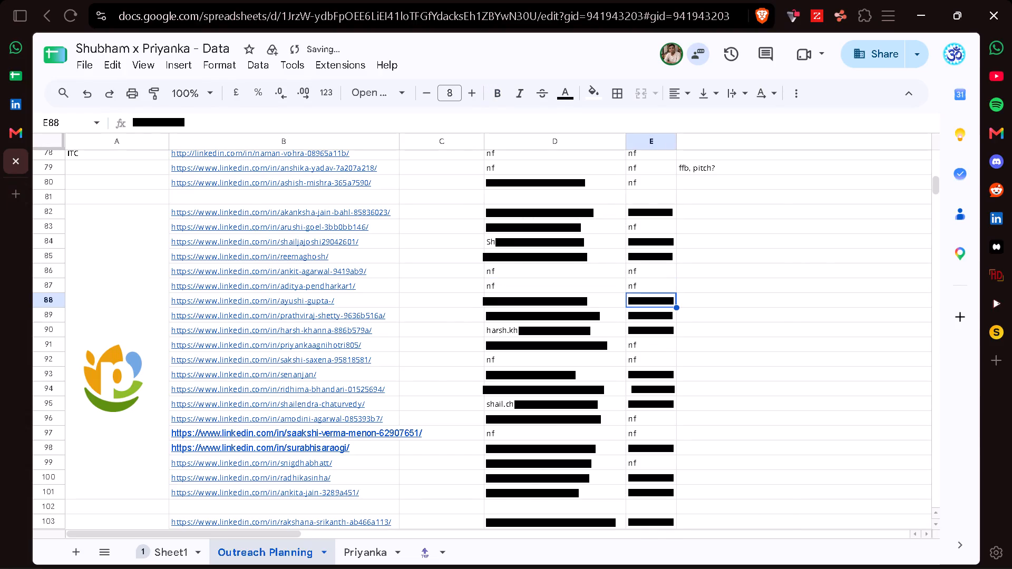
Open the row 504 LinkedIn profile from Sheet1, look it up in ZoomInfo and send a connection request.
{"action": "scroll", "coordinate": [429, 377], "scroll_direction": "down", "scroll_amount": 2}
{"action": "scroll", "coordinate": [385, 415], "scroll_direction": "down", "scroll_amount": 4}
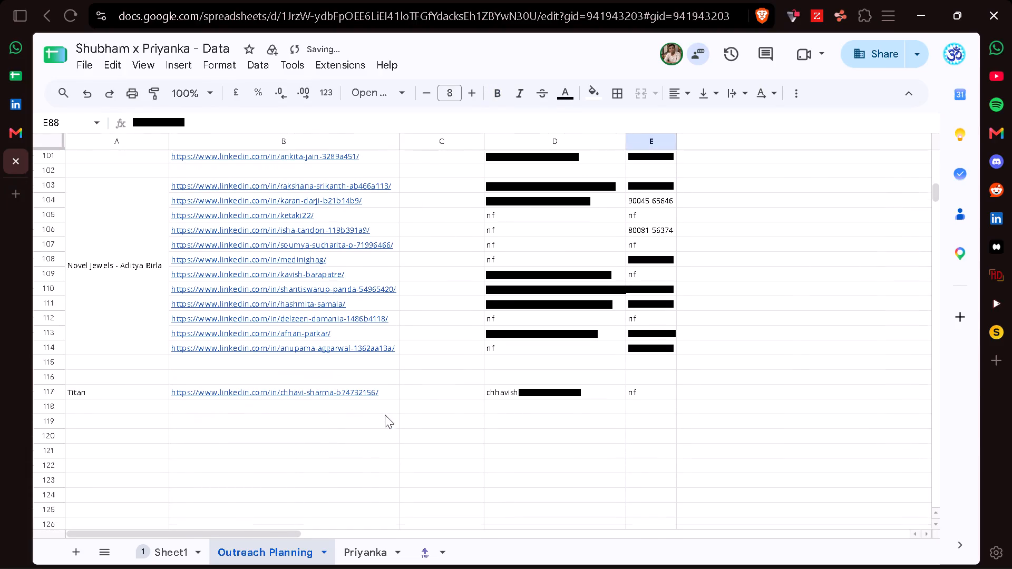
{"action": "left_click", "coordinate": [174, 551]}
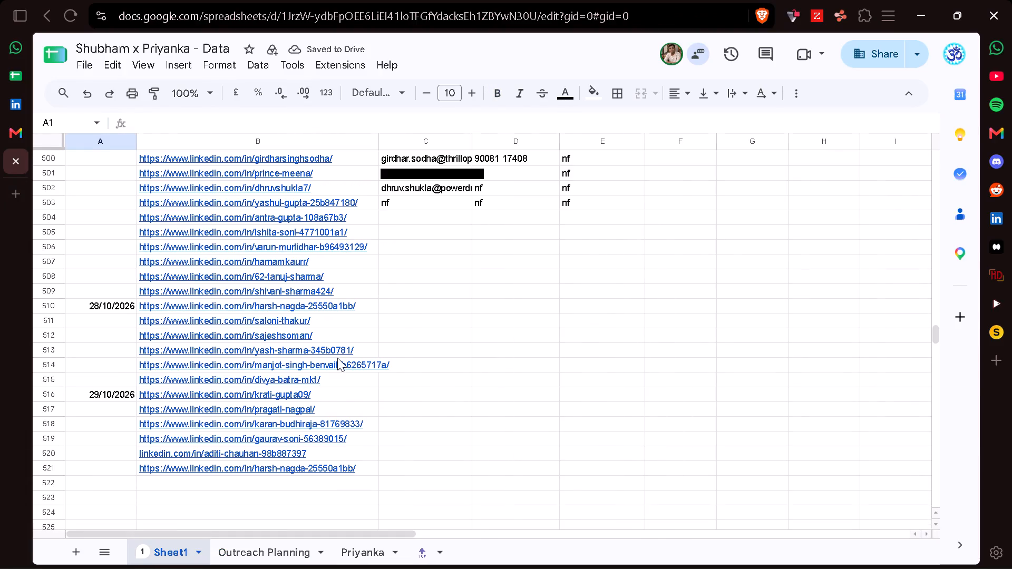
{"action": "left_click", "coordinate": [400, 218]}
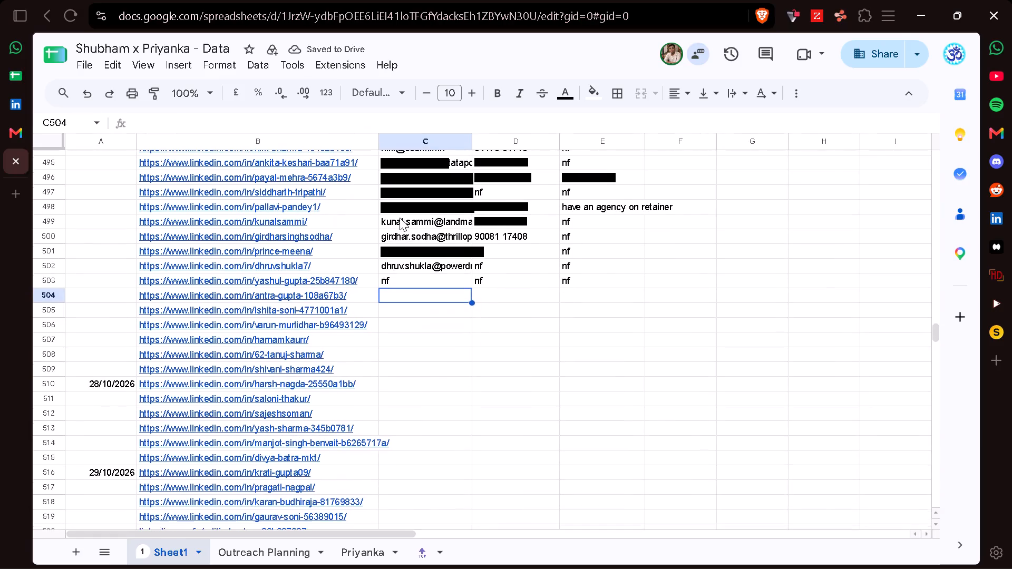
{"action": "scroll", "coordinate": [400, 218], "scroll_direction": "left", "scroll_amount": 1}
{"action": "scroll", "coordinate": [400, 218], "scroll_direction": "down", "scroll_amount": 1}
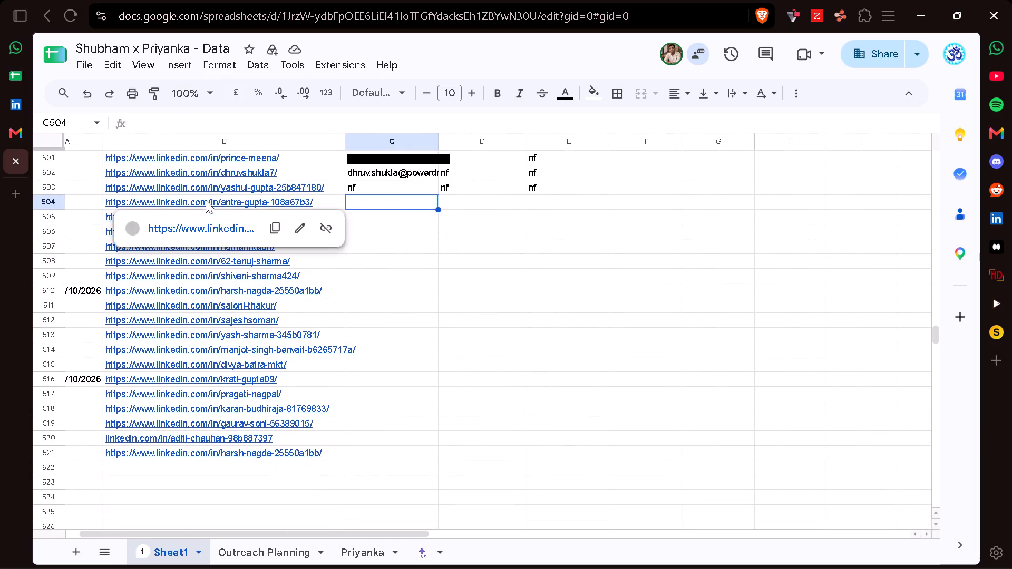
{"action": "left_click", "coordinate": [229, 228]}
{"action": "left_click", "coordinate": [822, 13]}
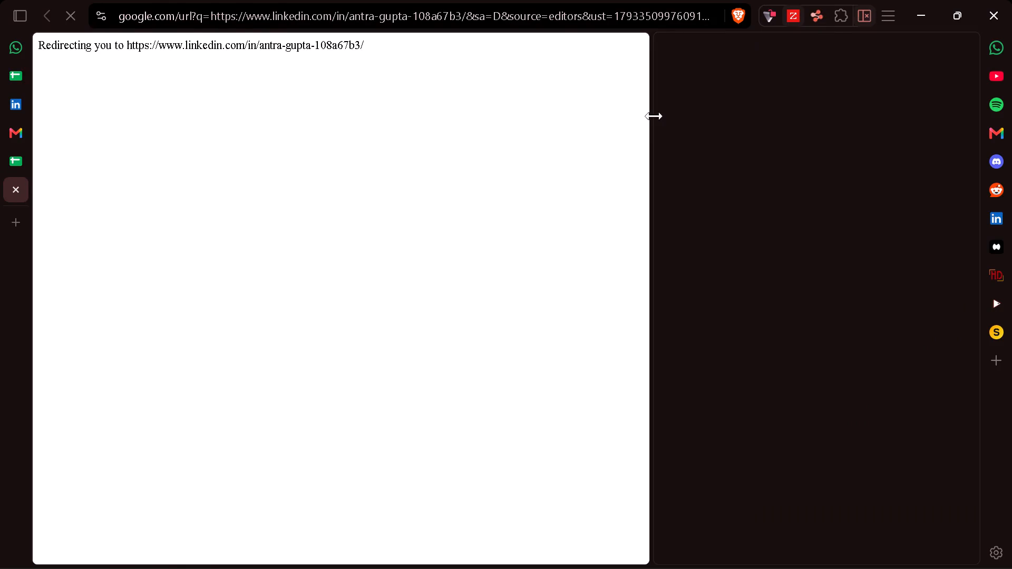
{"action": "left_click", "coordinate": [119, 379]}
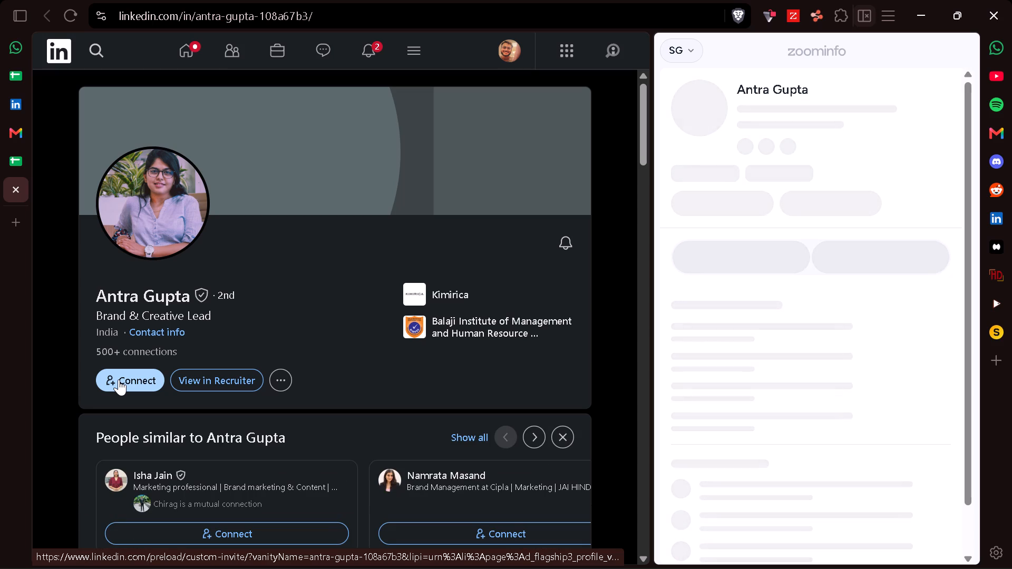
{"action": "left_click", "coordinate": [450, 198]}
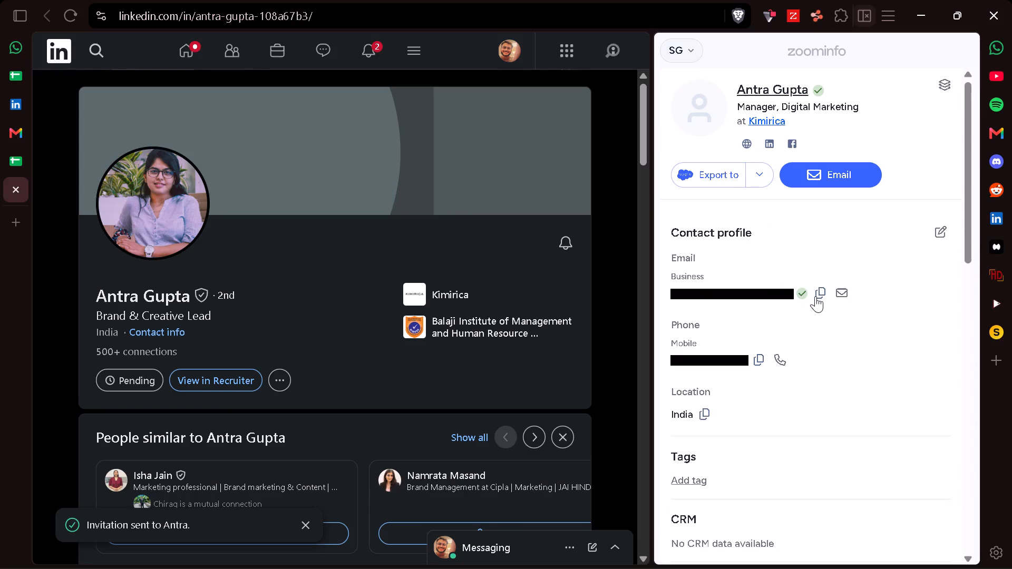
Copy the contact's business email from ZoomInfo into cell C504 of Sheet1.
{"action": "left_click", "coordinate": [820, 298]}
{"action": "left_click", "coordinate": [15, 161]}
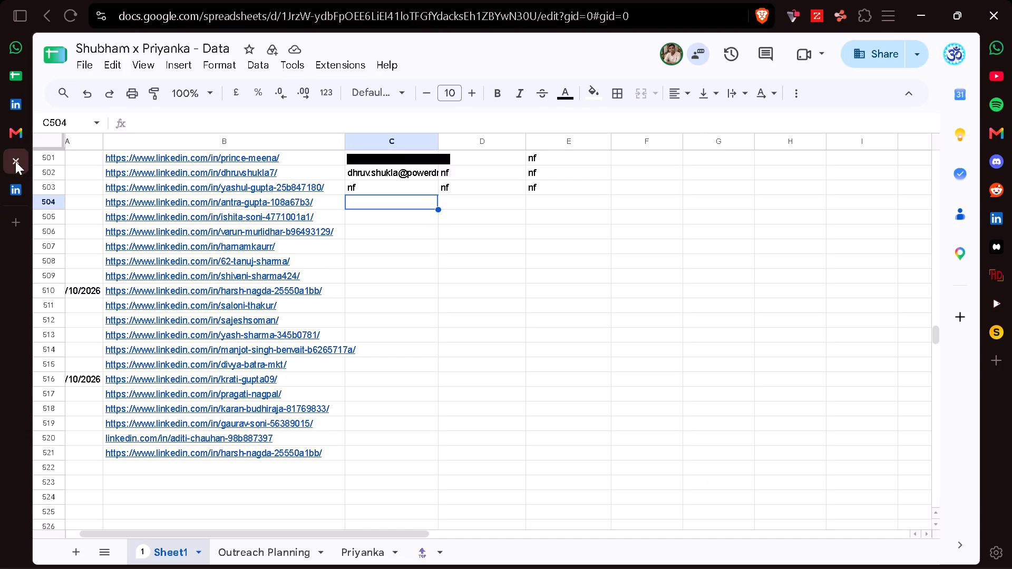
{"action": "key", "text": "ctrl+v"}
Copy the row 504 contact's mobile number from ZoomInfo into cell D504 of Sheet1, close the profile and strip the number's leading characters.
{"action": "key", "text": "Right"}
{"action": "left_click", "coordinate": [15, 178]}
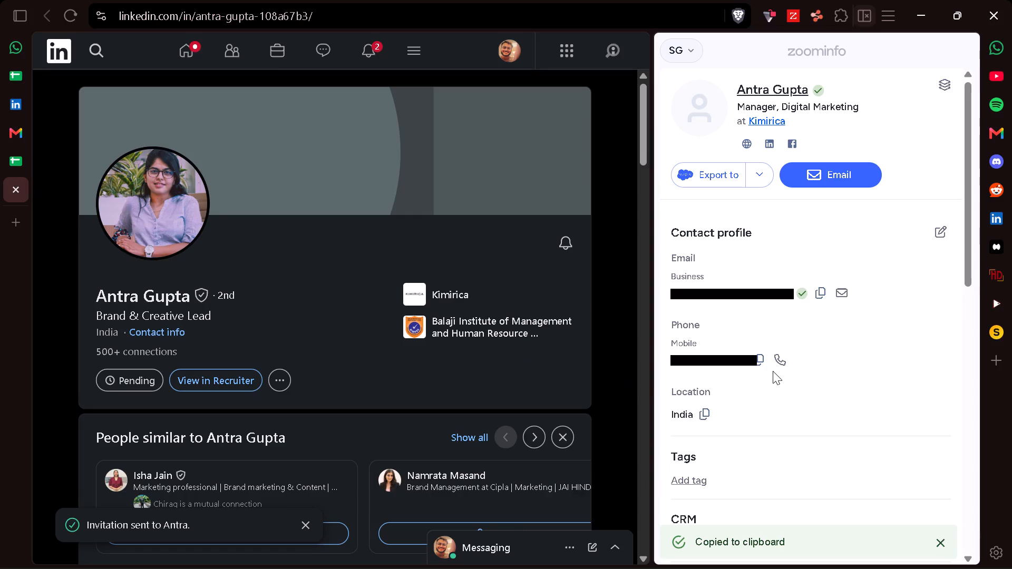
{"action": "left_click", "coordinate": [762, 363]}
{"action": "left_click", "coordinate": [20, 192]}
{"action": "key", "text": "ctrl+v"}
{"action": "left_click", "coordinate": [154, 122]}
{"action": "key", "text": "BackSpace"}
{"action": "key", "text": "BackSpace"}
{"action": "key", "text": "BackSpace"}
{"action": "key", "text": "BackSpace"}
{"action": "key", "text": "BackSpace"}
{"action": "key", "text": "BackSpace"}
{"action": "key", "text": "BackSpace"}
{"action": "key", "text": "BackSpace"}
{"action": "key", "text": "BackSpace"}
{"action": "key", "text": "BackSpace"}
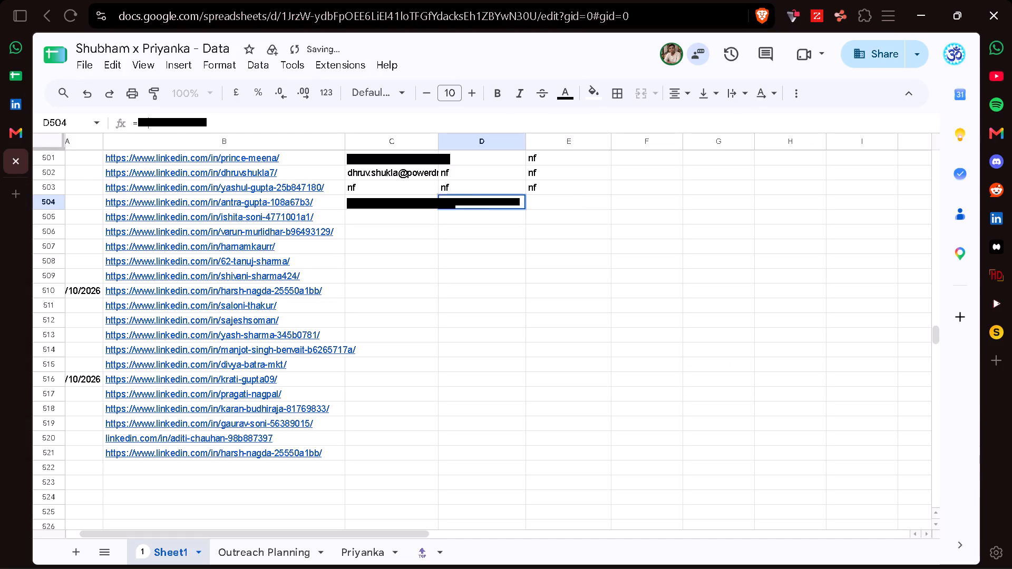
Enter nf in cell E504 of Sheet1.
{"action": "left_click", "coordinate": [542, 209]}
{"action": "type", "text": "nf"}
{"action": "key", "text": "Down"}
{"action": "key", "text": "Left"}
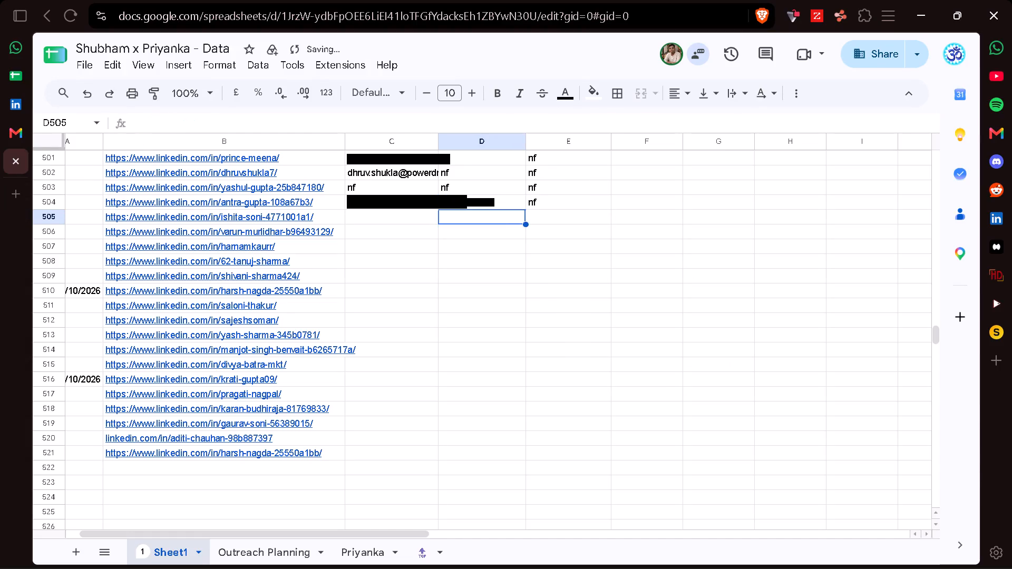
Open the row 505 LinkedIn profile from Sheet1 and look it up in ZoomInfo.
{"action": "left_click", "coordinate": [223, 234]}
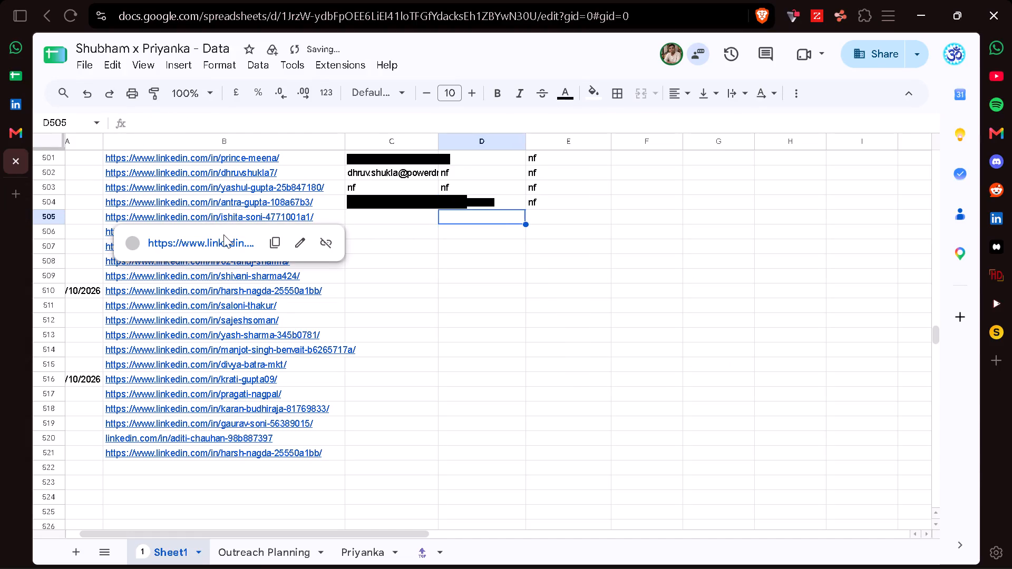
{"action": "left_click", "coordinate": [228, 241]}
{"action": "left_click", "coordinate": [820, 17]}
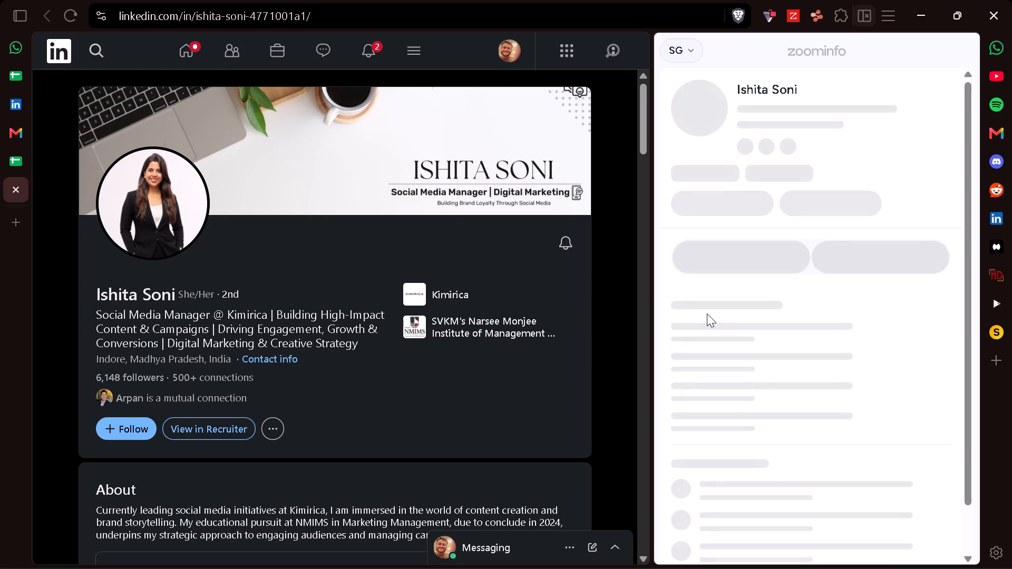
{"action": "key", "text": "BackSpace"}
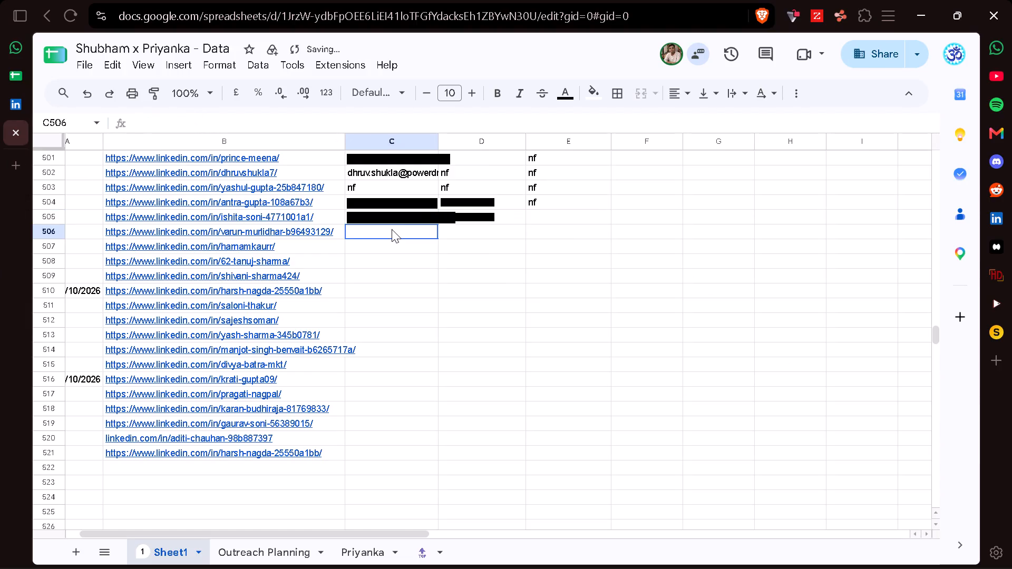
Open the row 506 LinkedIn profile, look it up in ZoomInfo and reveal the contact's details in SMARTe.
{"action": "left_click", "coordinate": [203, 264]}
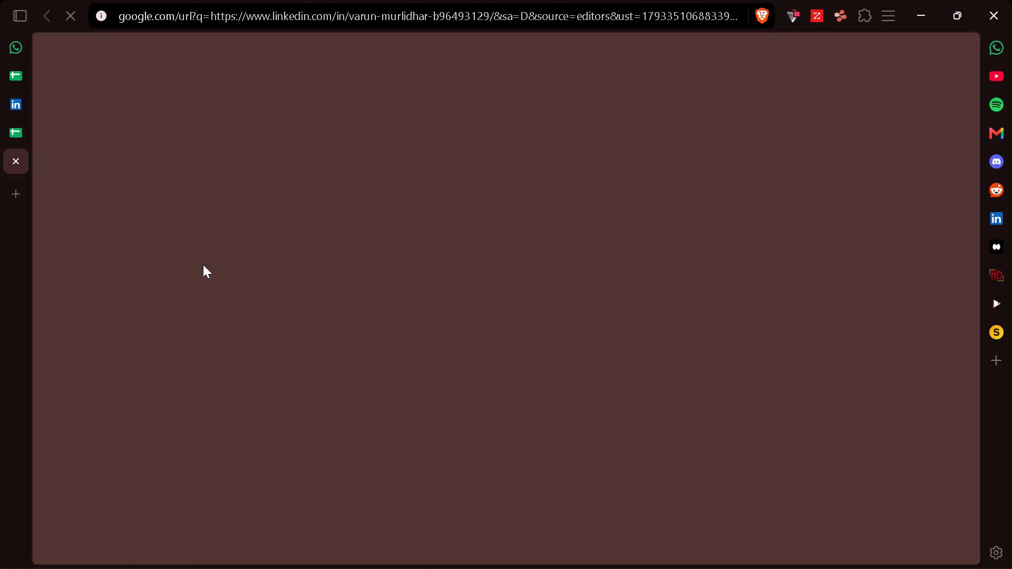
{"action": "left_click", "coordinate": [818, 9]}
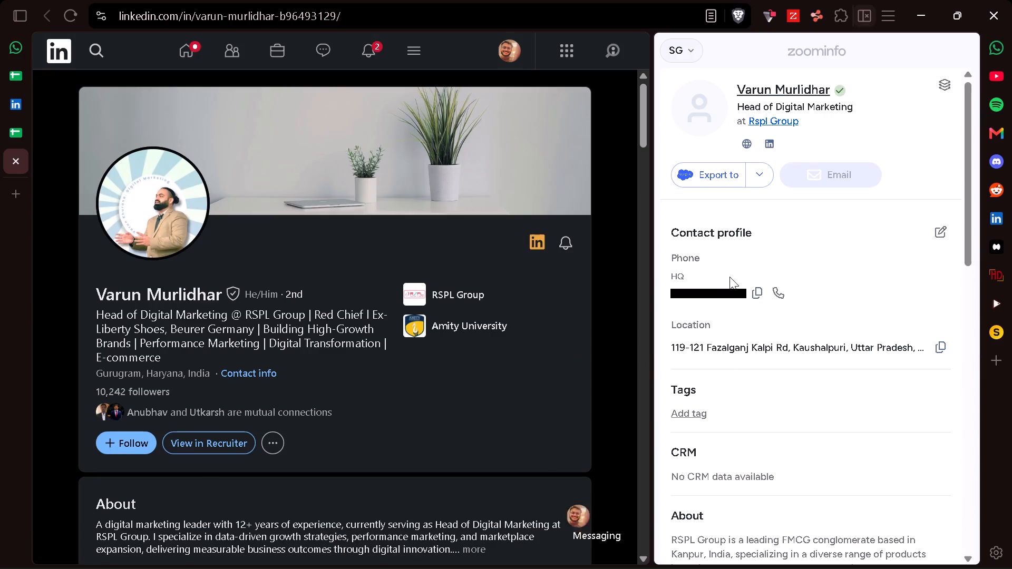
{"action": "left_click", "coordinate": [810, 15]}
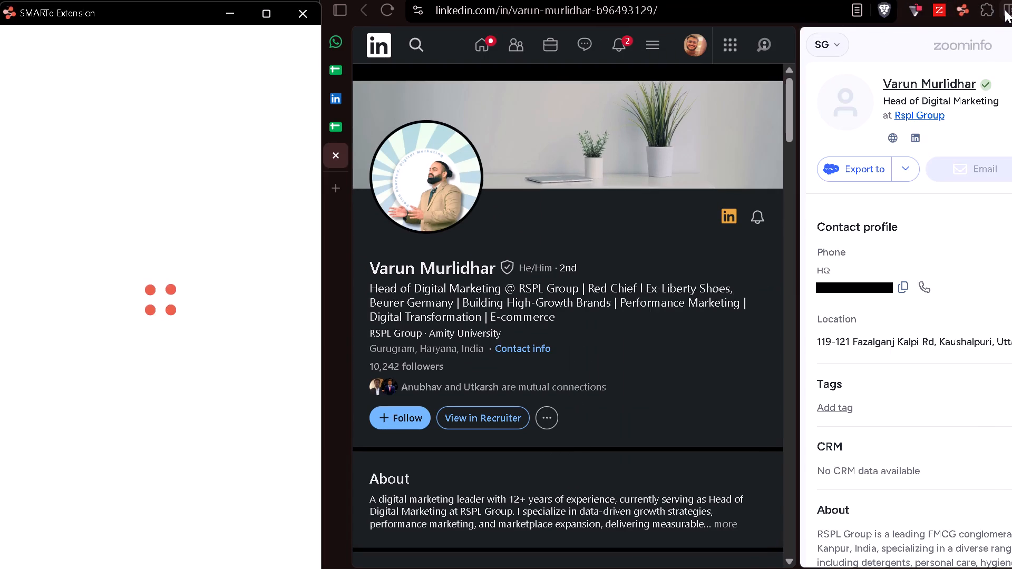
{"action": "left_click", "coordinate": [1005, 9]}
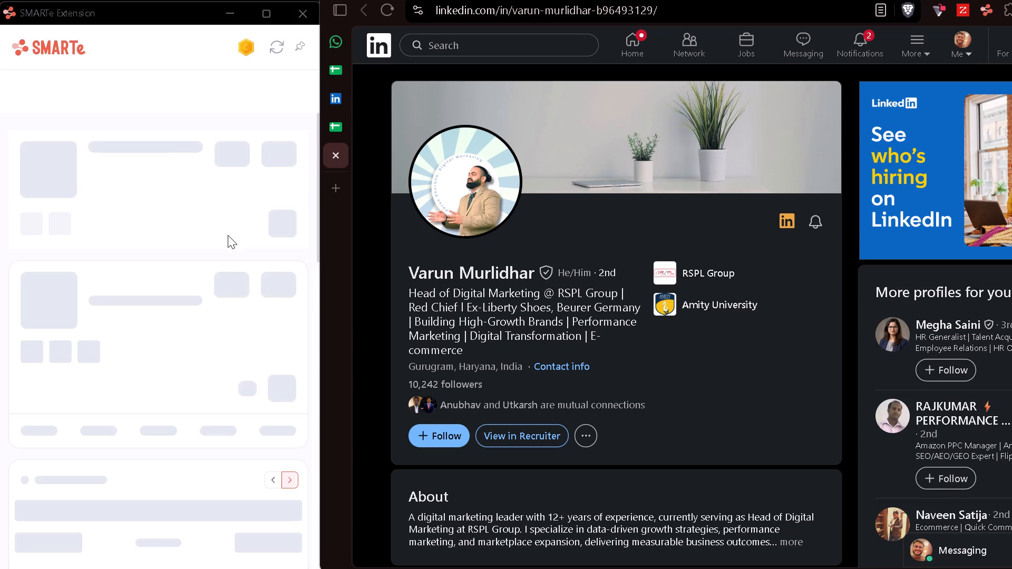
{"action": "left_click", "coordinate": [272, 221]}
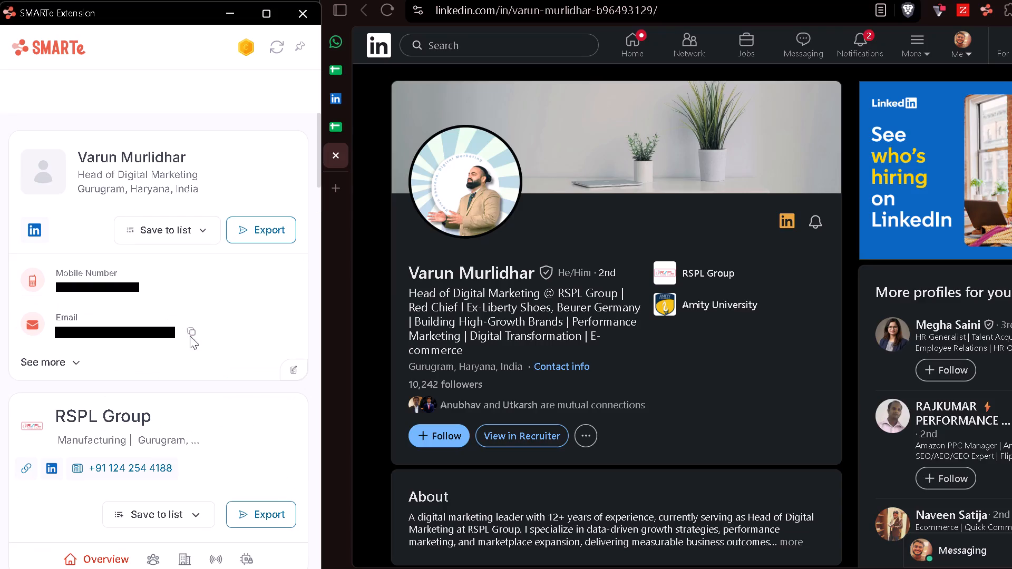
Copy the contact's email from SMARTe into cell C506 of Sheet1.
{"action": "left_click", "coordinate": [190, 336]}
{"action": "left_click", "coordinate": [341, 140]}
{"action": "left_click", "coordinate": [340, 131]}
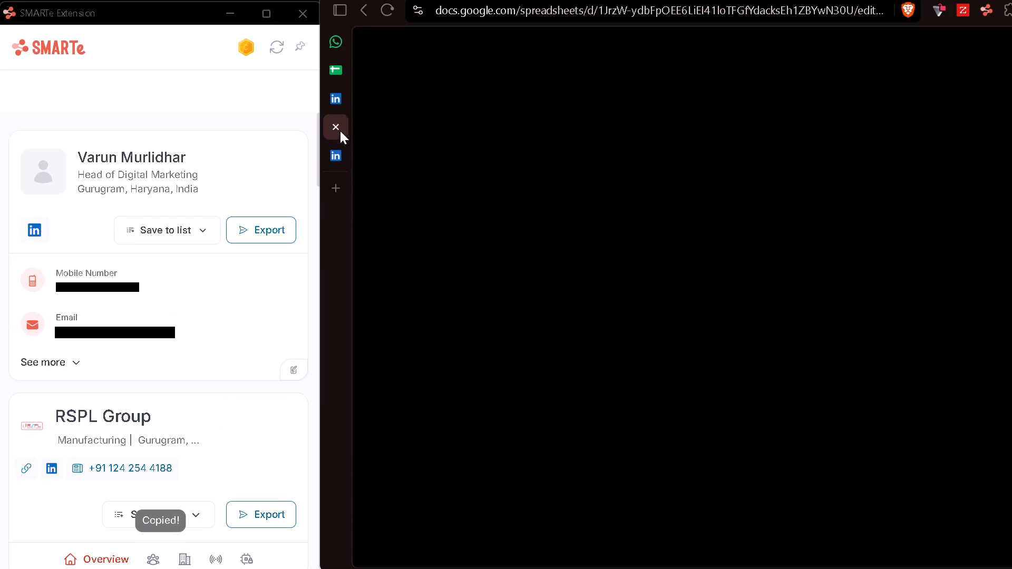
{"action": "key", "text": "ctrl+v"}
{"action": "key", "text": "Right"}
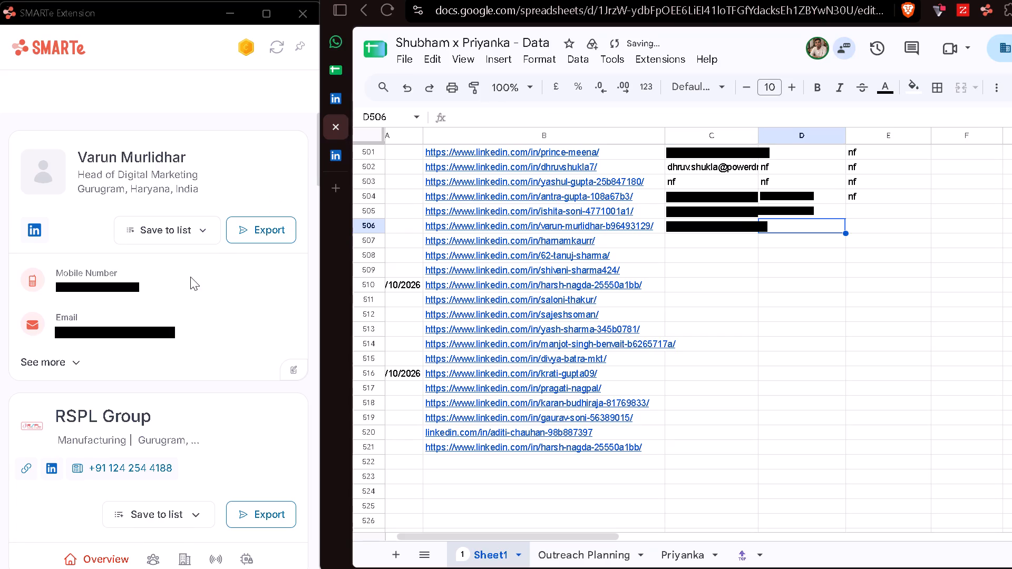
Copy the contact's mobile number from SMARTe into cell D506 and strip its leading characters so it holds a plain number.
{"action": "left_click", "coordinate": [157, 289]}
{"action": "left_click", "coordinate": [825, 232]}
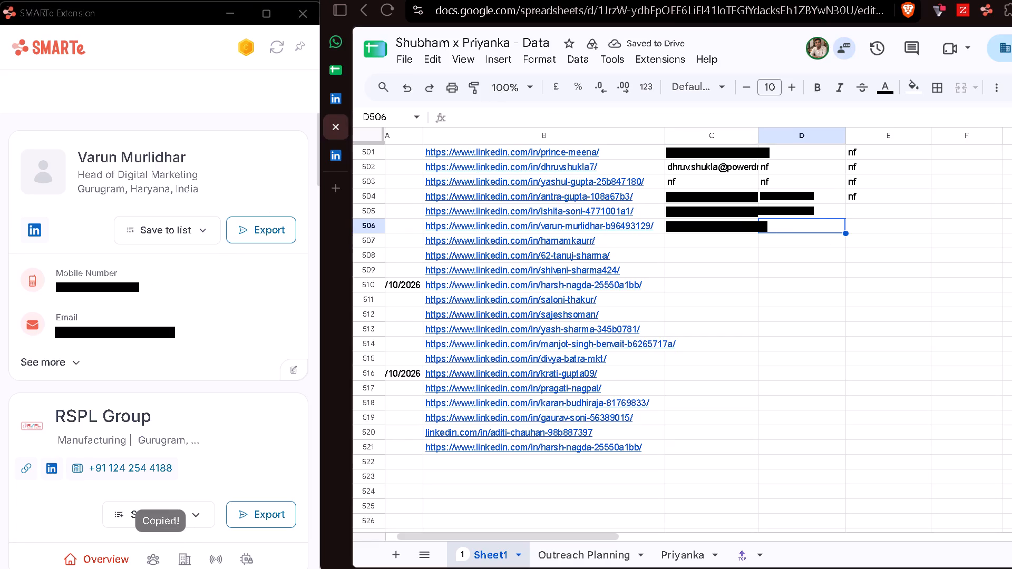
{"action": "key", "text": "ctrl+v"}
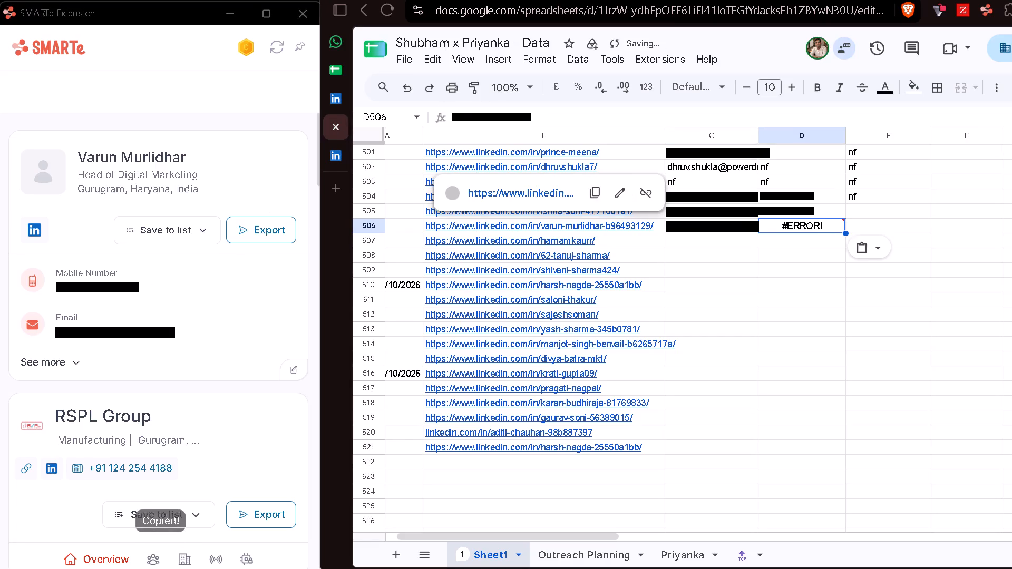
{"action": "left_click", "coordinate": [474, 116]}
{"action": "key", "text": "BackSpace"}
{"action": "key", "text": "BackSpace"}
{"action": "key", "text": "BackSpace"}
{"action": "key", "text": "BackSpace"}
{"action": "key", "text": "BackSpace"}
{"action": "key", "text": "BackSpace"}
{"action": "key", "text": "BackSpace"}
{"action": "key", "text": "BackSpace"}
{"action": "key", "text": "BackSpace"}
{"action": "key", "text": "BackSpace"}
{"action": "key", "text": "BackSpace"}
{"action": "key", "text": "BackSpace"}
{"action": "key", "text": "BackSpace"}
{"action": "left_click", "coordinate": [695, 239]}
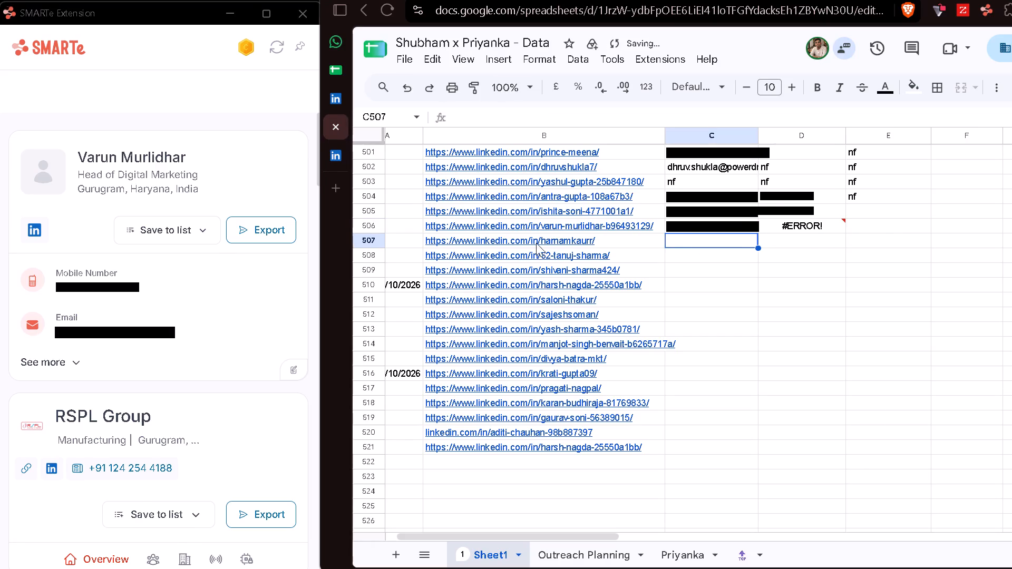
{"action": "left_click", "coordinate": [783, 224]}
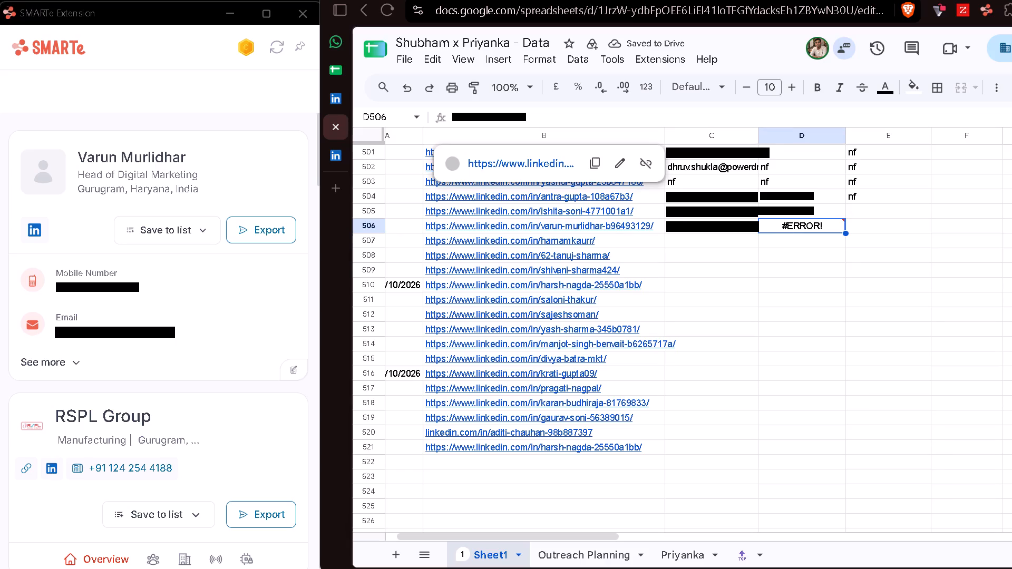
{"action": "left_click", "coordinate": [455, 114]}
{"action": "key", "text": "BackSpace"}
{"action": "key", "text": "BackSpace"}
{"action": "left_click", "coordinate": [724, 235]}
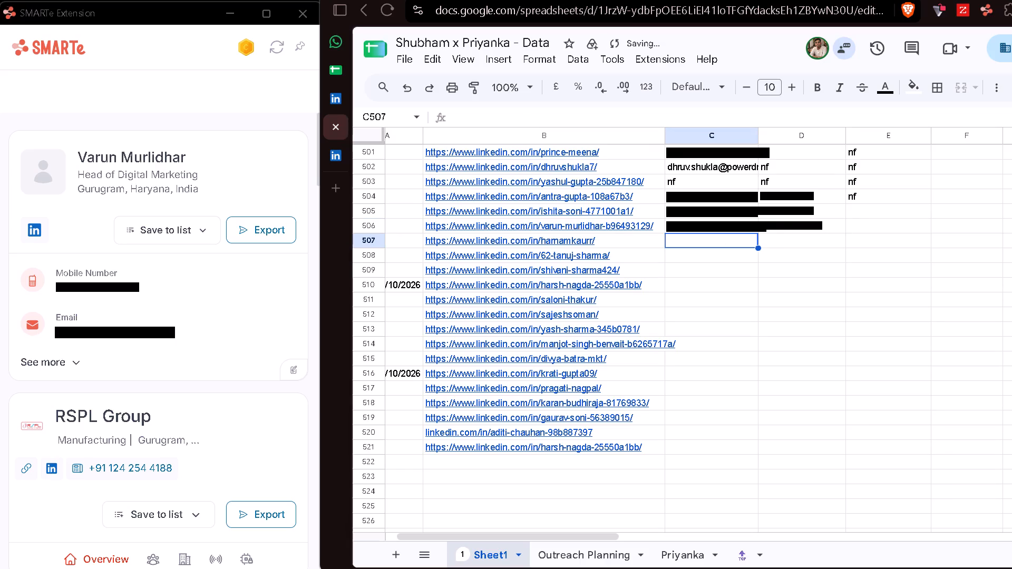
Open the row 507 LinkedIn profile, look it up in ZoomInfo and SMARTe, and close the leftover row 506 profile.
{"action": "left_click", "coordinate": [550, 274]}
{"action": "left_click", "coordinate": [540, 269]}
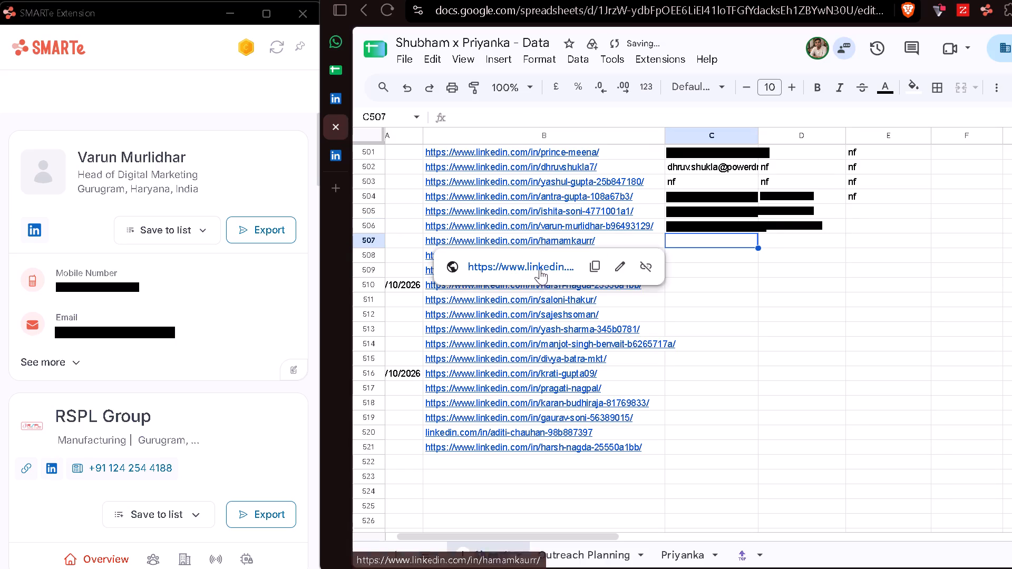
{"action": "left_click", "coordinate": [297, 11]}
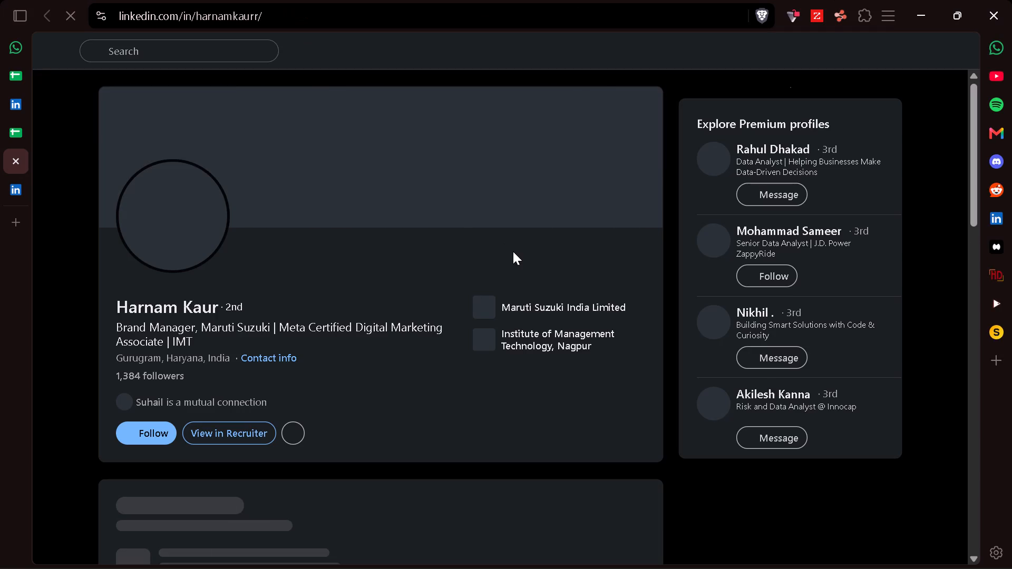
{"action": "left_click", "coordinate": [824, 11]}
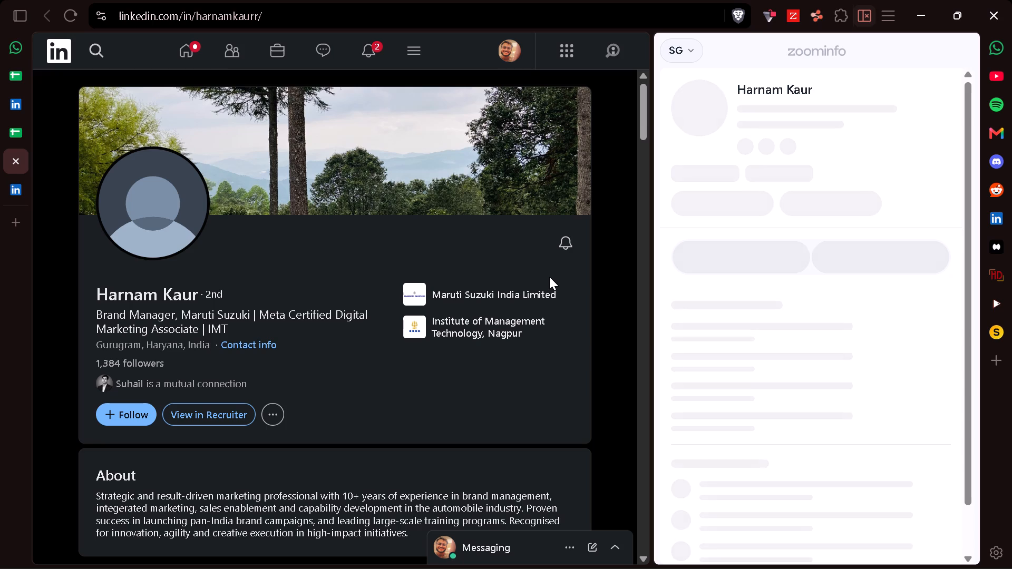
{"action": "double_click", "coordinate": [15, 189]}
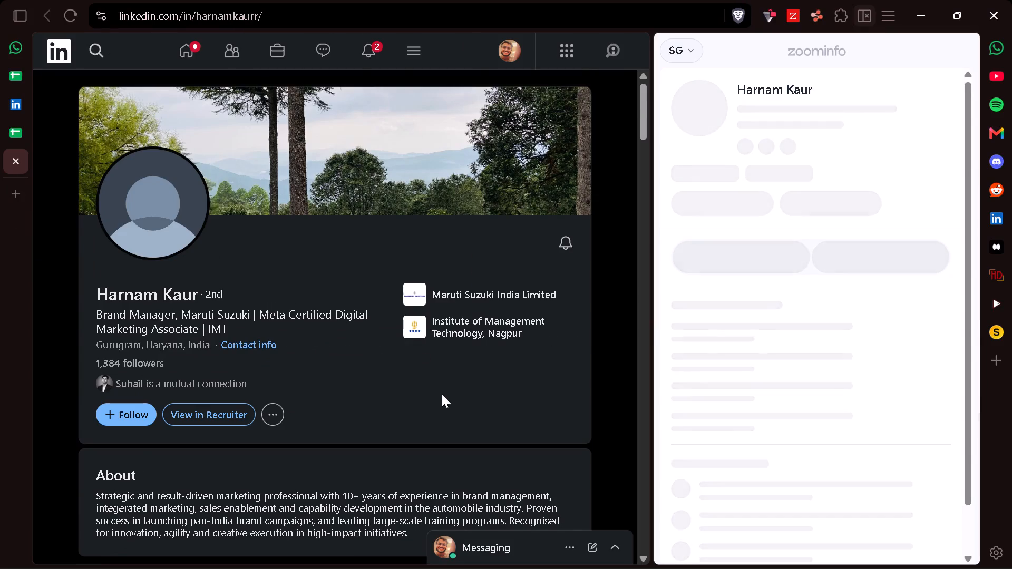
{"action": "scroll", "coordinate": [442, 394], "scroll_direction": "right", "scroll_amount": 1}
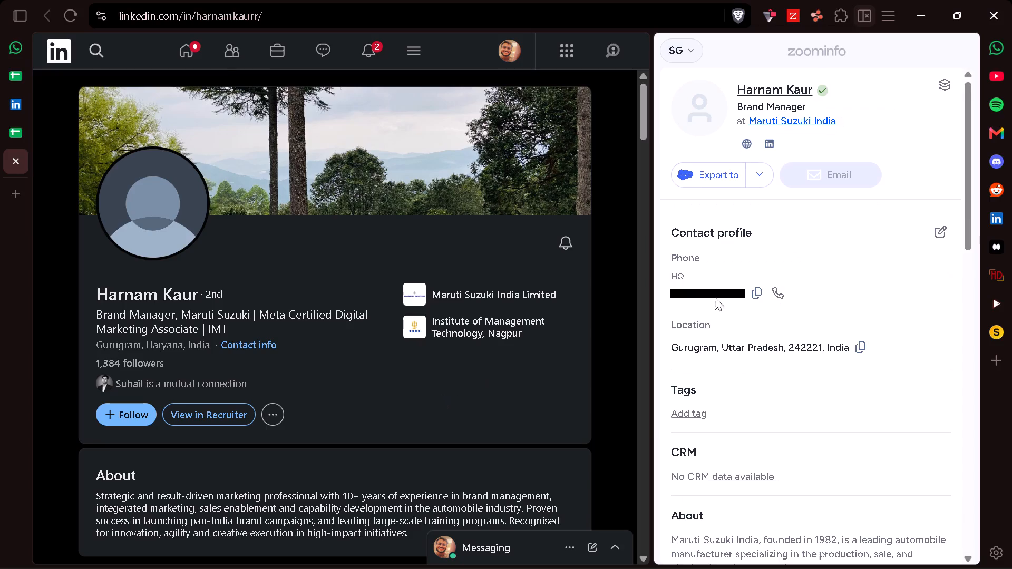
{"action": "left_click", "coordinate": [808, 15]}
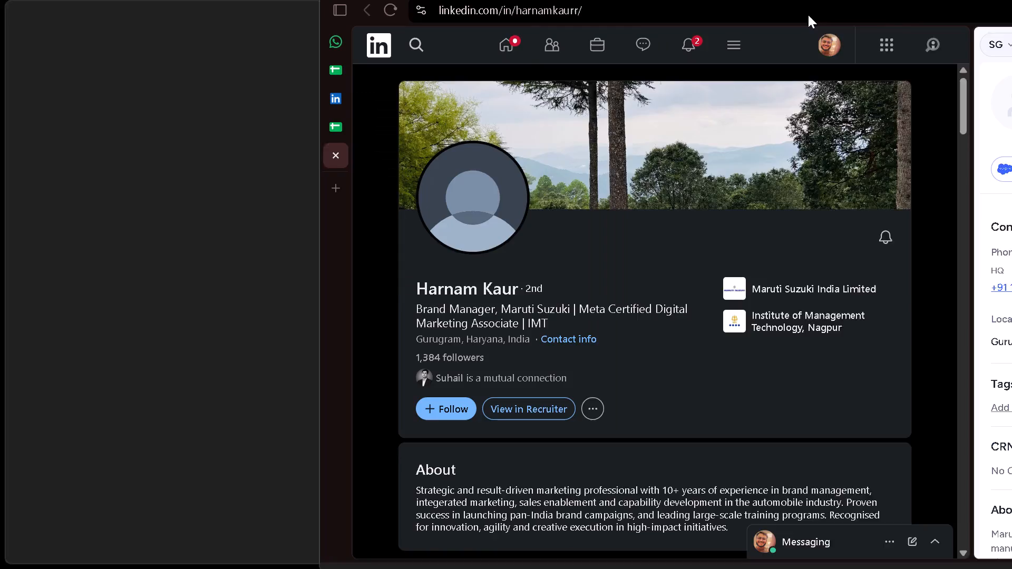
{"action": "left_click", "coordinate": [990, 11]}
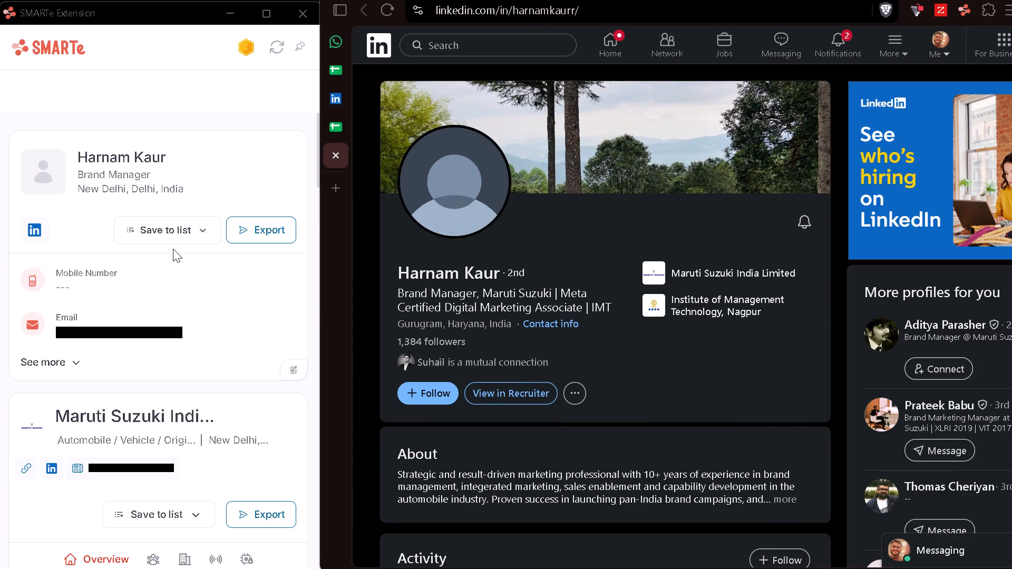
Copy the contact's email from SMARTe into cell C507, closing the profile, and enter nf in cell D507.
{"action": "left_click", "coordinate": [205, 332]}
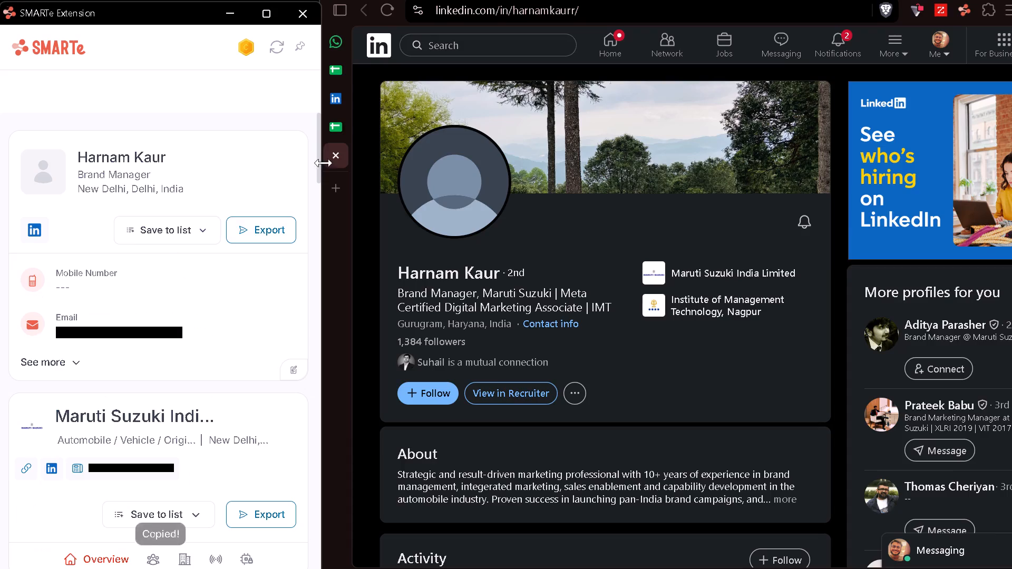
{"action": "left_click", "coordinate": [335, 152]}
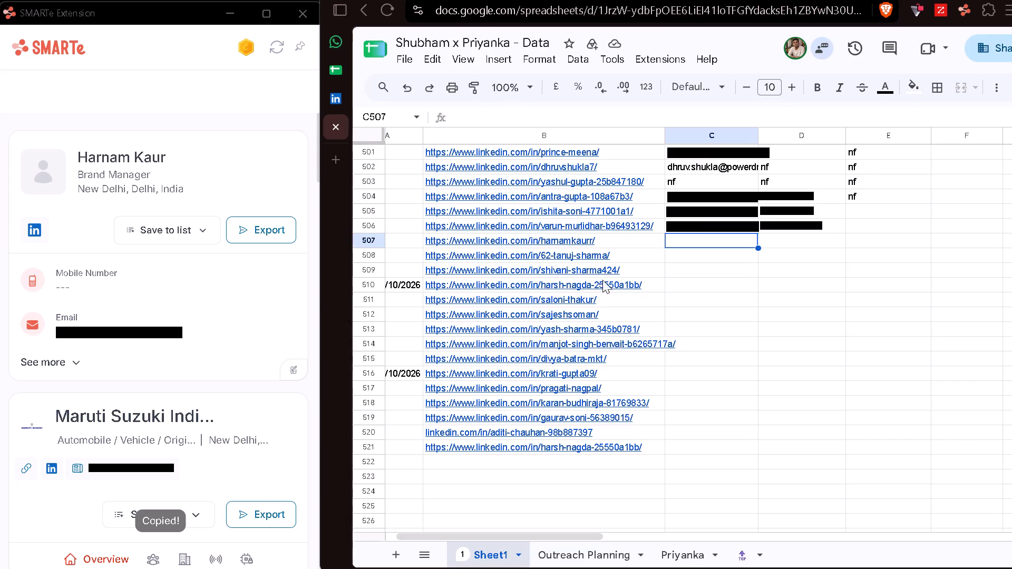
{"action": "key", "text": "ctrl+v"}
{"action": "key", "text": "Right"}
{"action": "type", "text": "nf"}
{"action": "key", "text": "Right"}
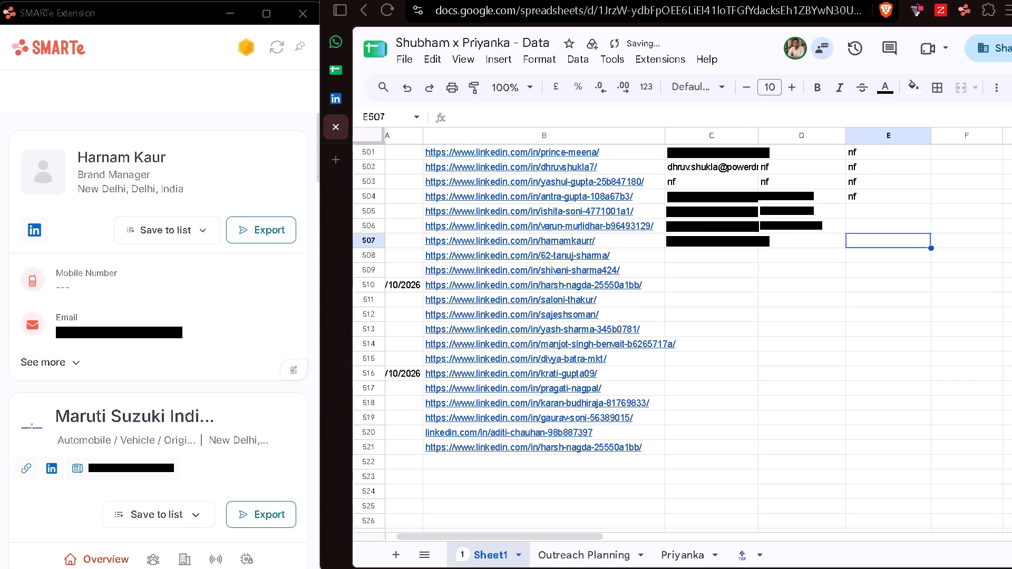
Enter nf in cells E505, E506 and E507 of Sheet1.
{"action": "key", "text": "Up"}
{"action": "key", "text": "Up"}
{"action": "type", "text": "nf"}
{"action": "key", "text": "Down"}
{"action": "type", "text": "nf"}
{"action": "key", "text": "Down"}
{"action": "type", "text": "nf"}
{"action": "key", "text": "Down"}
{"action": "key", "text": "Left"}
{"action": "key", "text": "Left"}
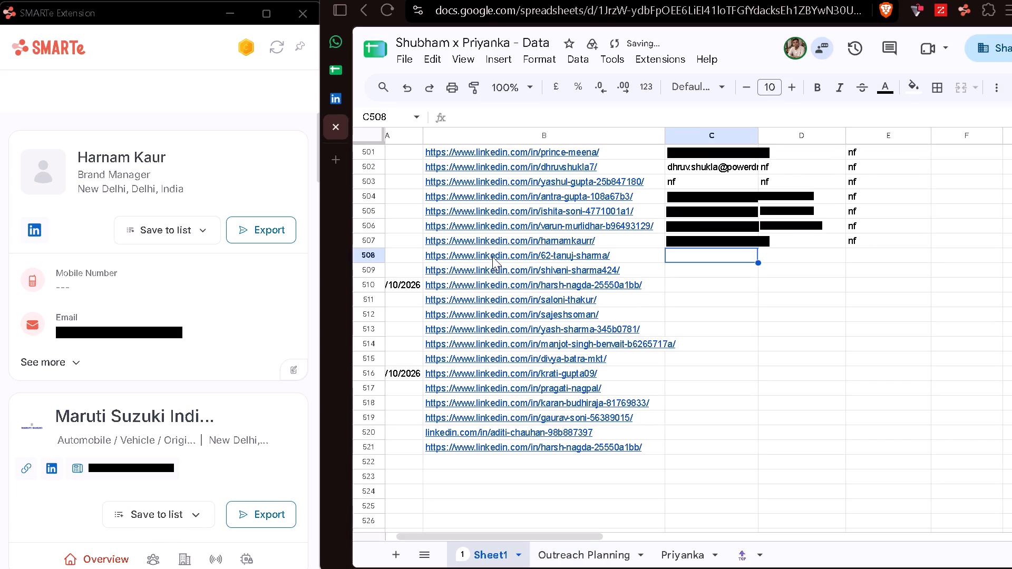
Open the row 508 LinkedIn profile, look it up in ZoomInfo and reveal the contact's details in SMARTe.
{"action": "left_click", "coordinate": [528, 278]}
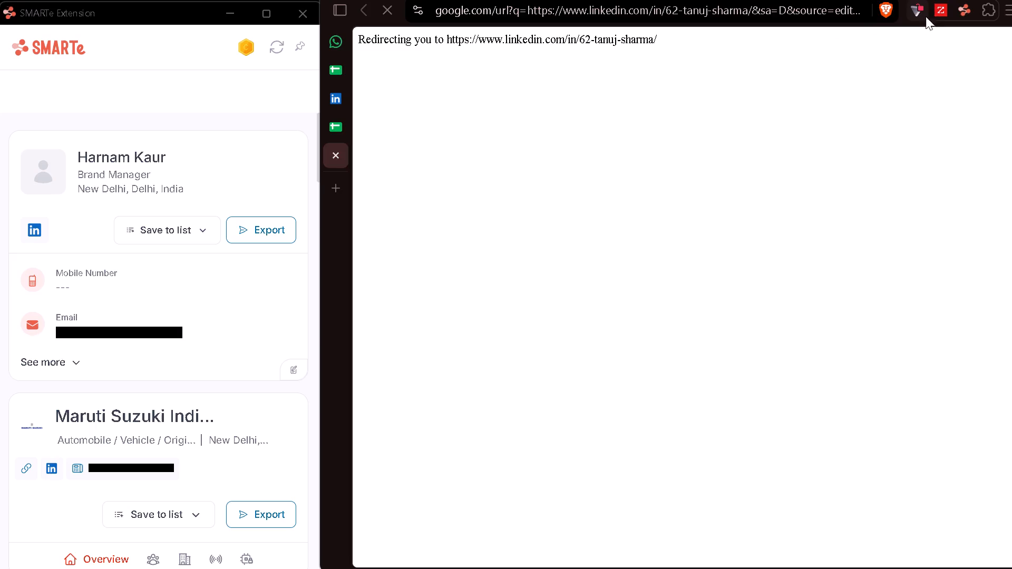
{"action": "left_click", "coordinate": [936, 12]}
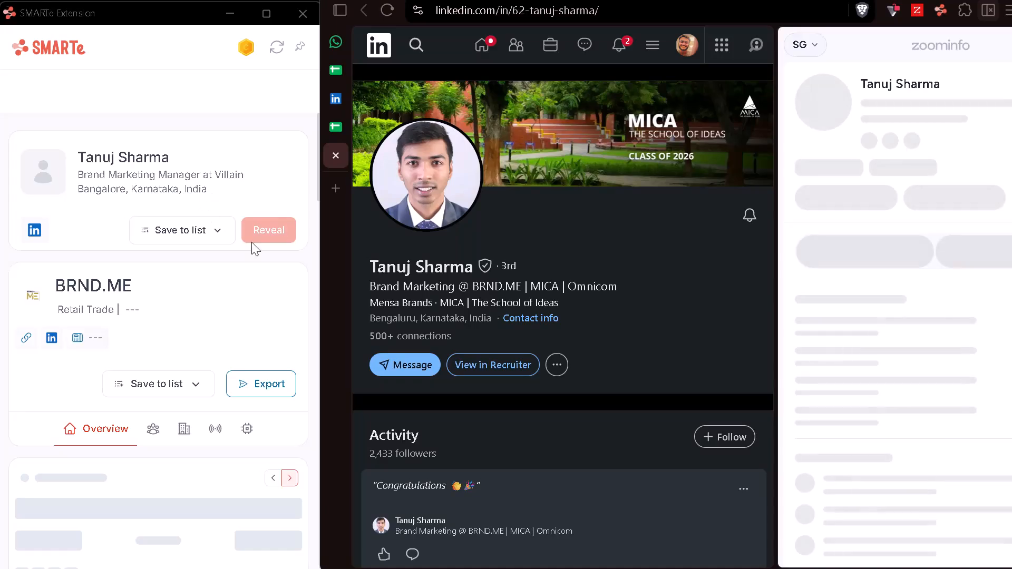
{"action": "left_click", "coordinate": [277, 234]}
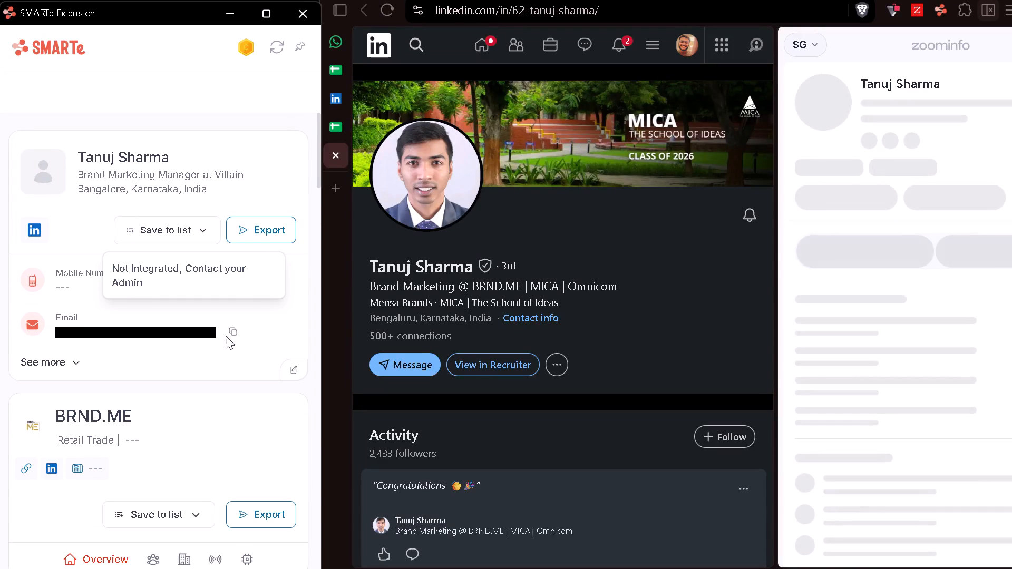
Copy the contact's email from SMARTe into cell C508 of Sheet1 and return to the LinkedIn profile.
{"action": "left_click", "coordinate": [229, 333]}
{"action": "left_click", "coordinate": [326, 131]}
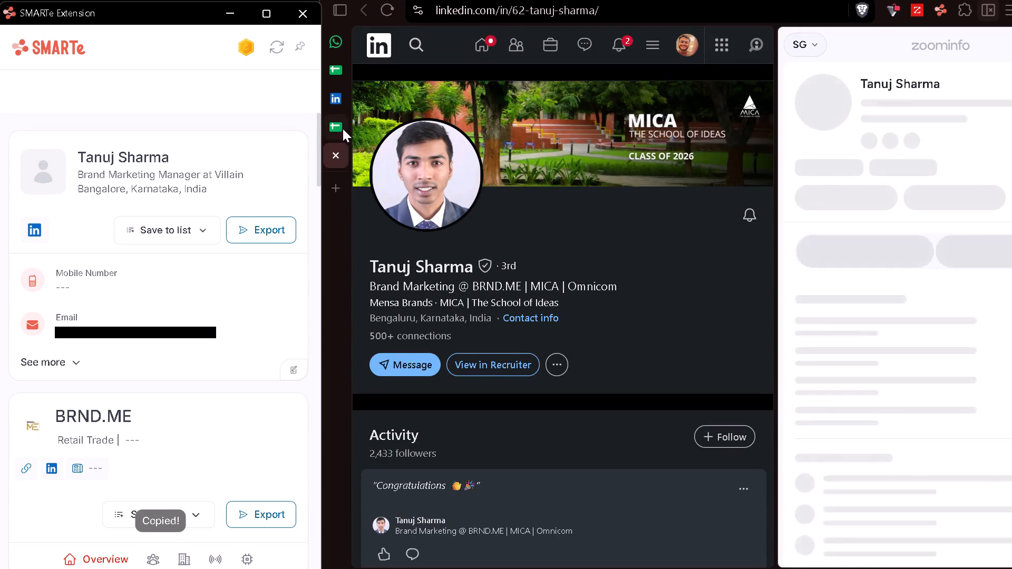
{"action": "left_click", "coordinate": [343, 129]}
{"action": "key", "text": "ctrl+v"}
{"action": "left_click", "coordinate": [345, 155]}
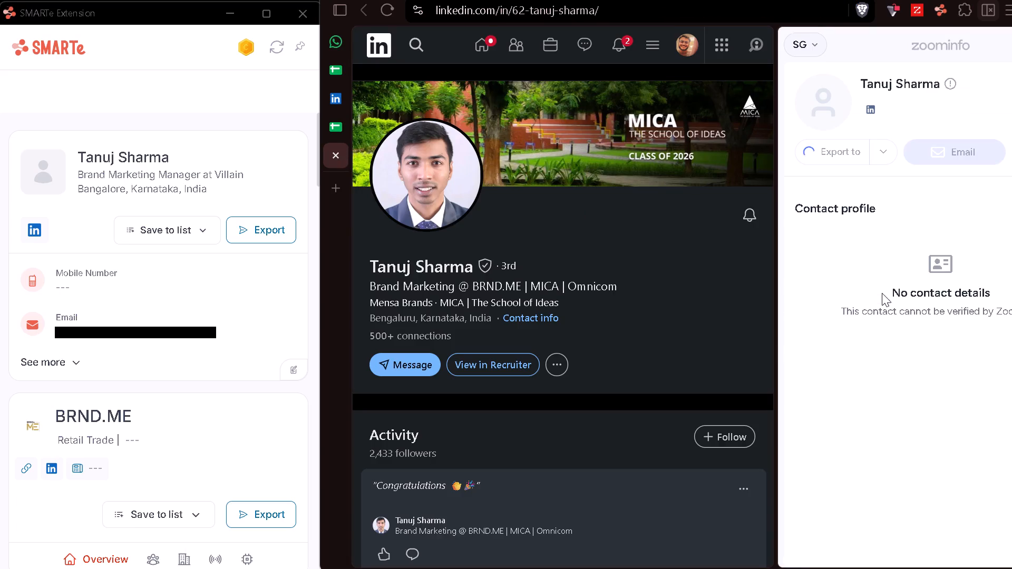
Close the LinkedIn profile and enter nf in cells D508 and E508 of Sheet1.
{"action": "left_click", "coordinate": [336, 157]}
{"action": "key", "text": "Right"}
{"action": "key", "text": "n"}
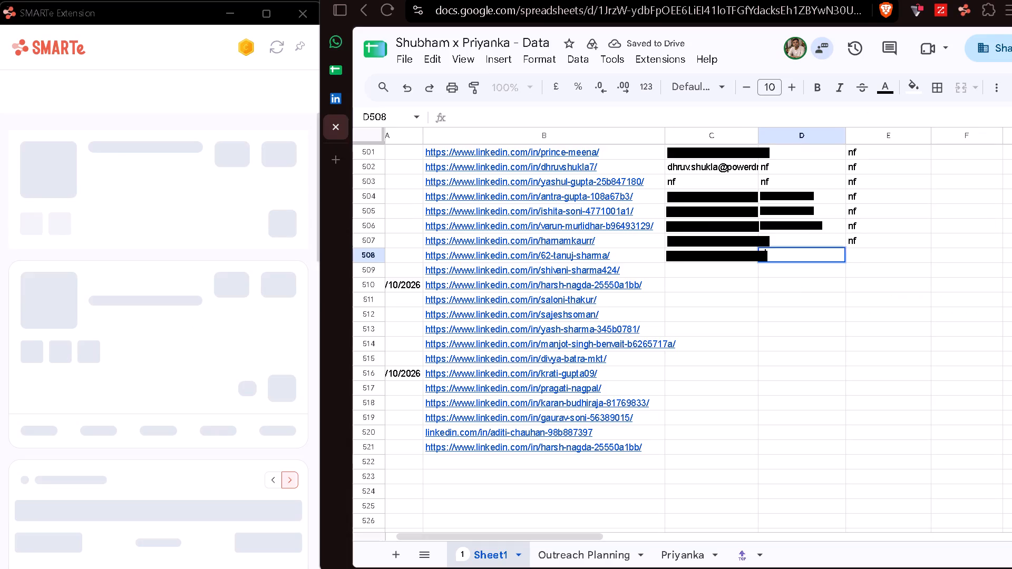
{"action": "key", "text": "Right"}
{"action": "type", "text": "nf"}
{"action": "key", "text": "Down"}
{"action": "key", "text": "Left"}
{"action": "key", "text": "Left"}
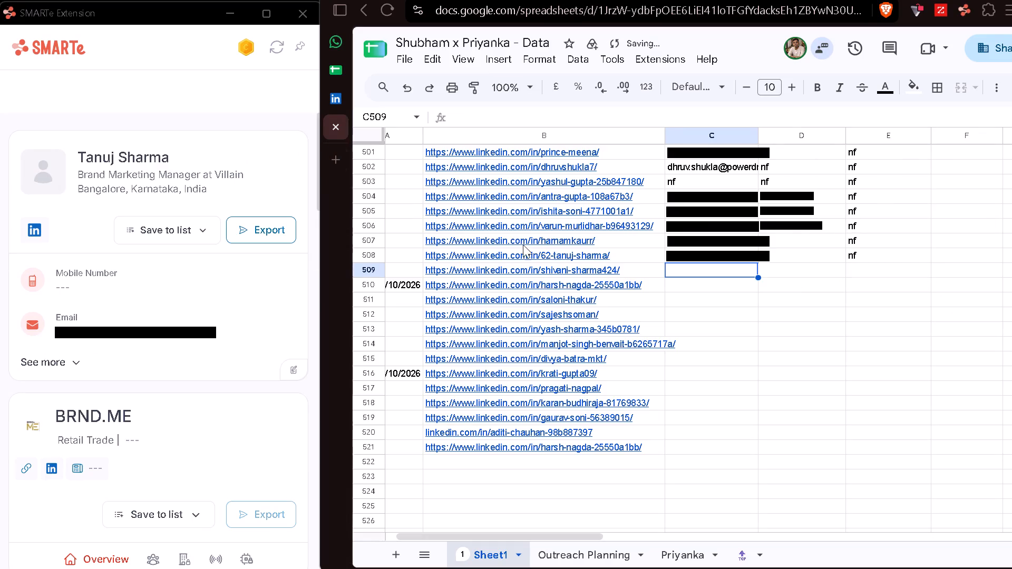
Open the row 509 LinkedIn profile, reveal the contact's details in SMARTe and look the contact up in ZoomInfo.
{"action": "left_click", "coordinate": [518, 297]}
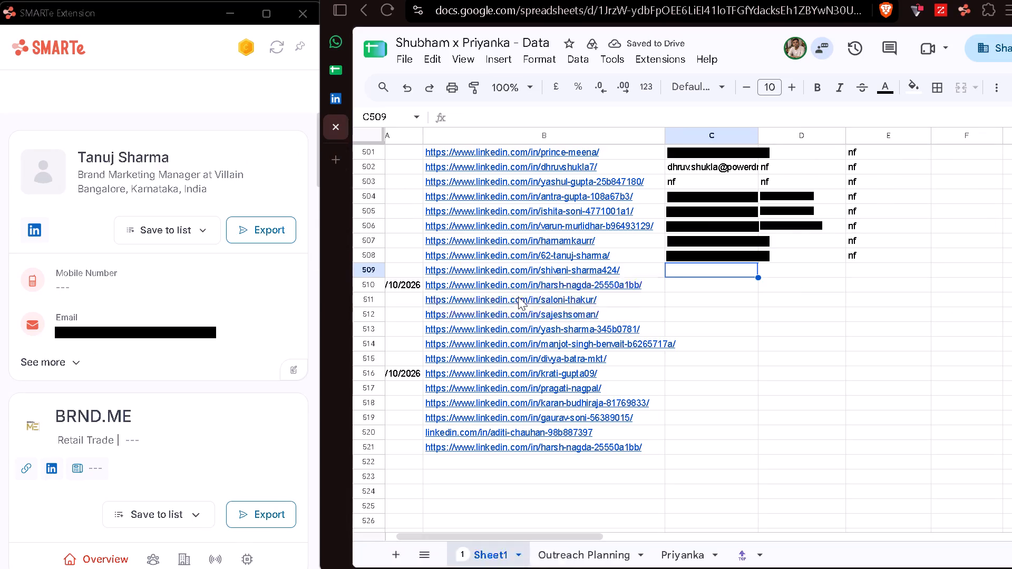
{"action": "left_click", "coordinate": [270, 46]}
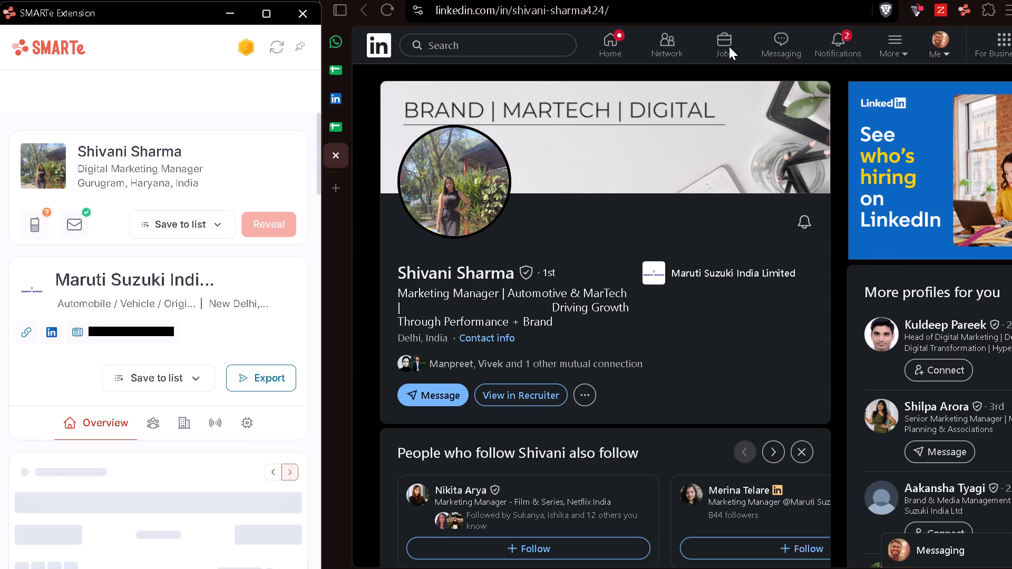
{"action": "left_click", "coordinate": [946, 7]}
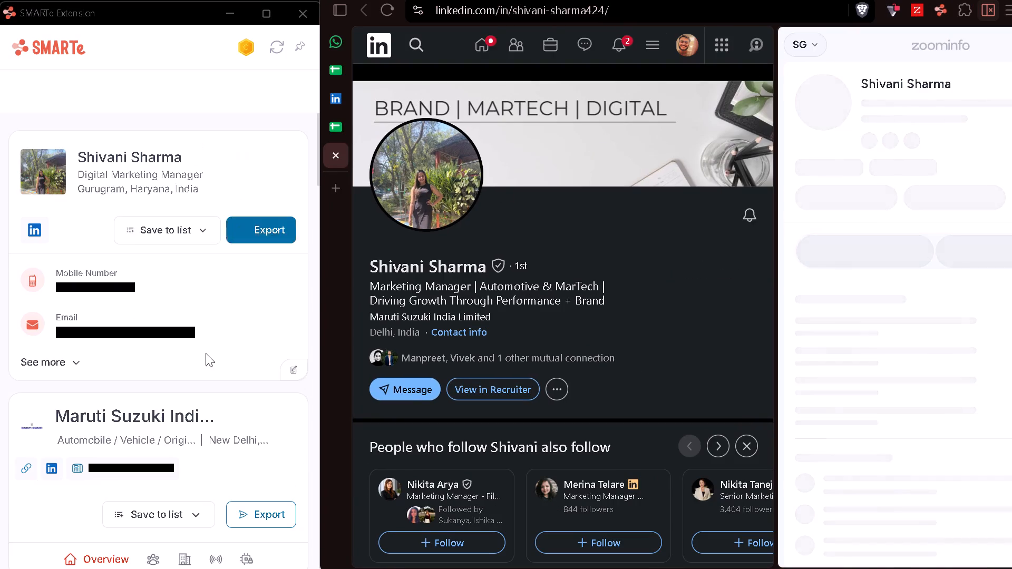
Copy the contact's email from SMARTe into cell C509 of Sheet1.
{"action": "left_click", "coordinate": [207, 332]}
{"action": "left_click", "coordinate": [334, 130]}
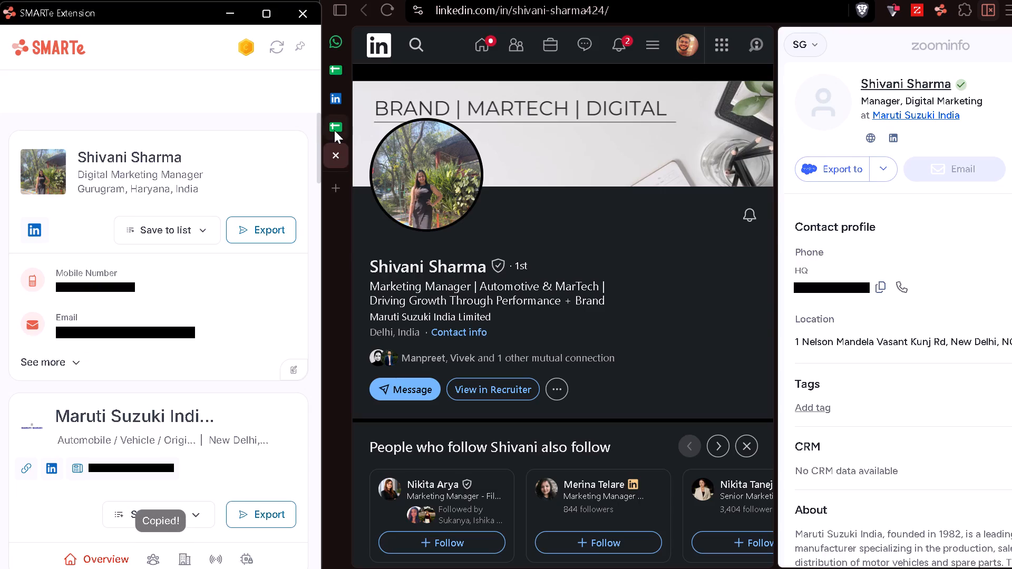
{"action": "key", "text": "Right"}
{"action": "key", "text": "Left"}
{"action": "key", "text": "ctrl+v"}
{"action": "key", "text": "Right"}
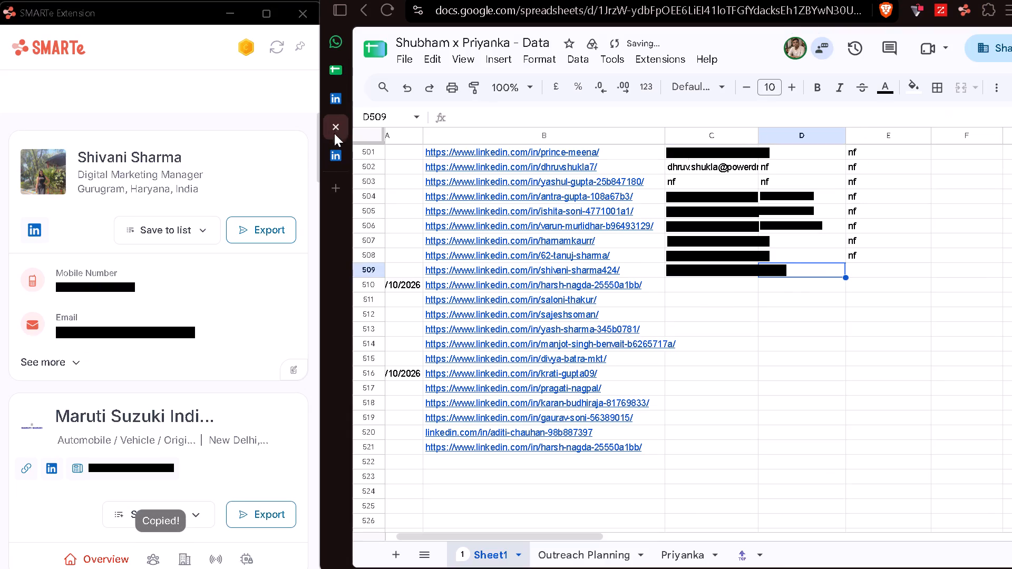
Copy the contact's mobile number from SMARTe into cell D509 and trim the leading characters of the pasted entry.
{"action": "left_click", "coordinate": [154, 287]}
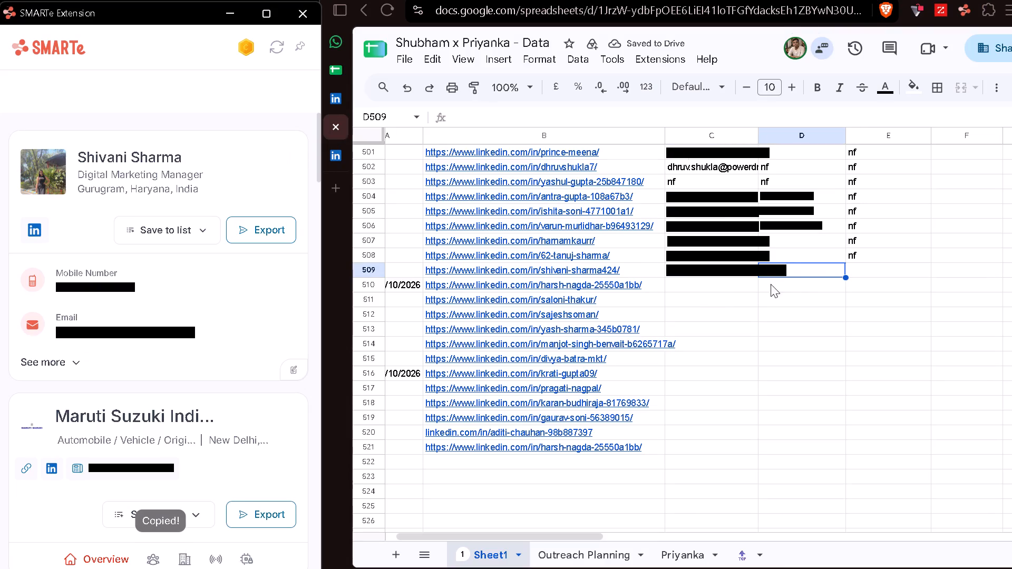
{"action": "left_click", "coordinate": [802, 276]}
{"action": "key", "text": "ctrl+v"}
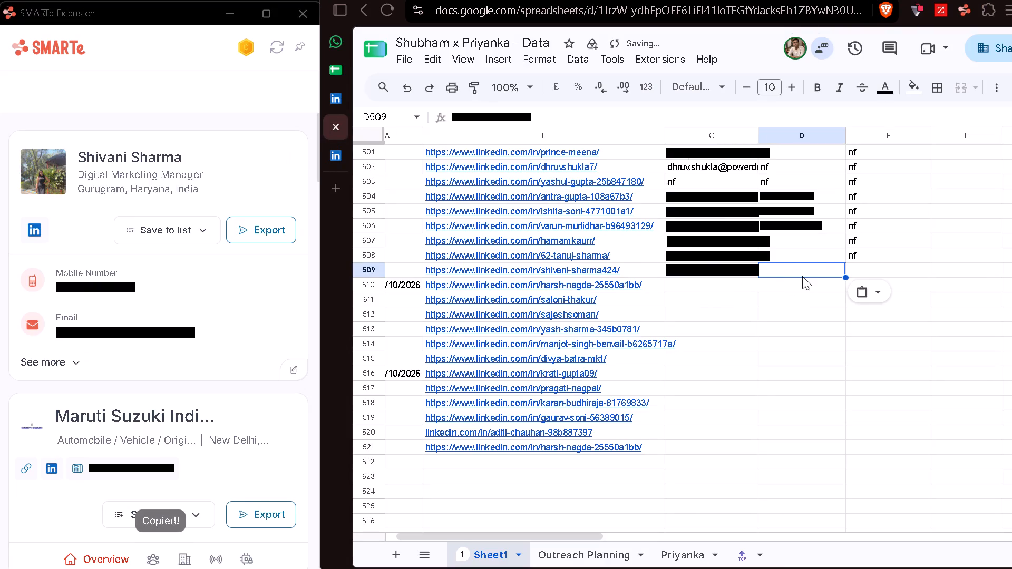
{"action": "left_click", "coordinate": [473, 115]}
{"action": "key", "text": "BackSpace"}
{"action": "key", "text": "BackSpace"}
{"action": "key", "text": "BackSpace"}
{"action": "key", "text": "BackSpace"}
{"action": "key", "text": "BackSpace"}
{"action": "key", "text": "BackSpace"}
{"action": "key", "text": "BackSpace"}
{"action": "key", "text": "BackSpace"}
{"action": "key", "text": "BackSpace"}
{"action": "key", "text": "BackSpace"}
{"action": "key", "text": "BackSpace"}
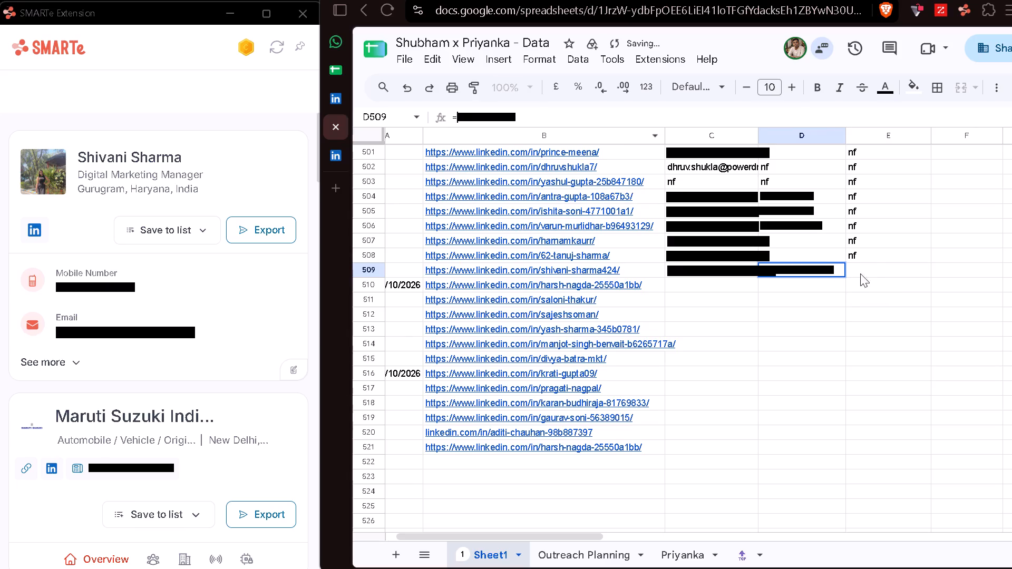
Enter nf in cell E509 of Sheet1.
{"action": "left_click", "coordinate": [862, 269]}
{"action": "type", "text": "nf"}
{"action": "key", "text": "Down"}
{"action": "key", "text": "Left"}
{"action": "key", "text": "Left"}
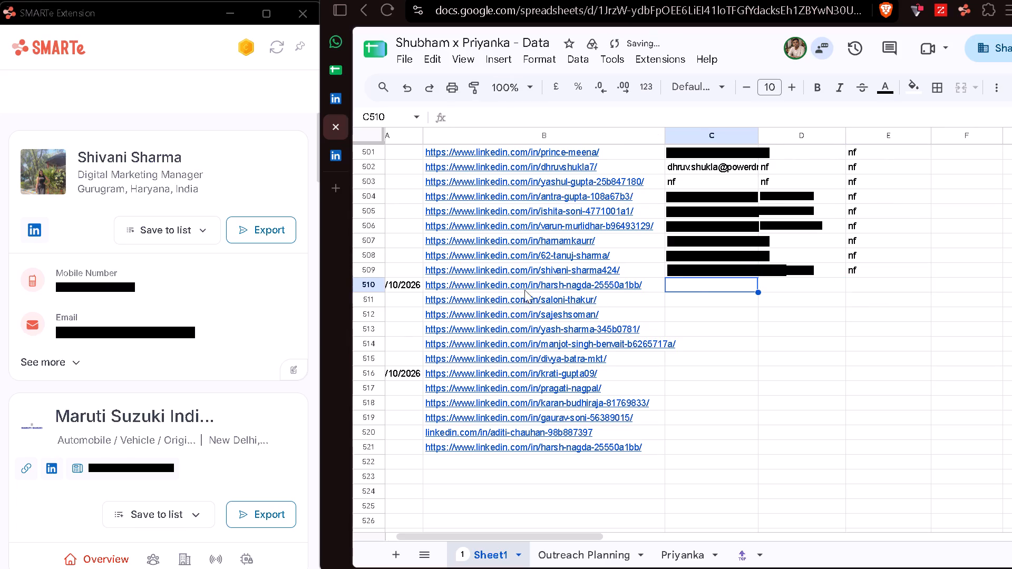
Open the row 510 LinkedIn profile, closing the previous profile, and send a connection request without a note.
{"action": "left_click", "coordinate": [526, 306]}
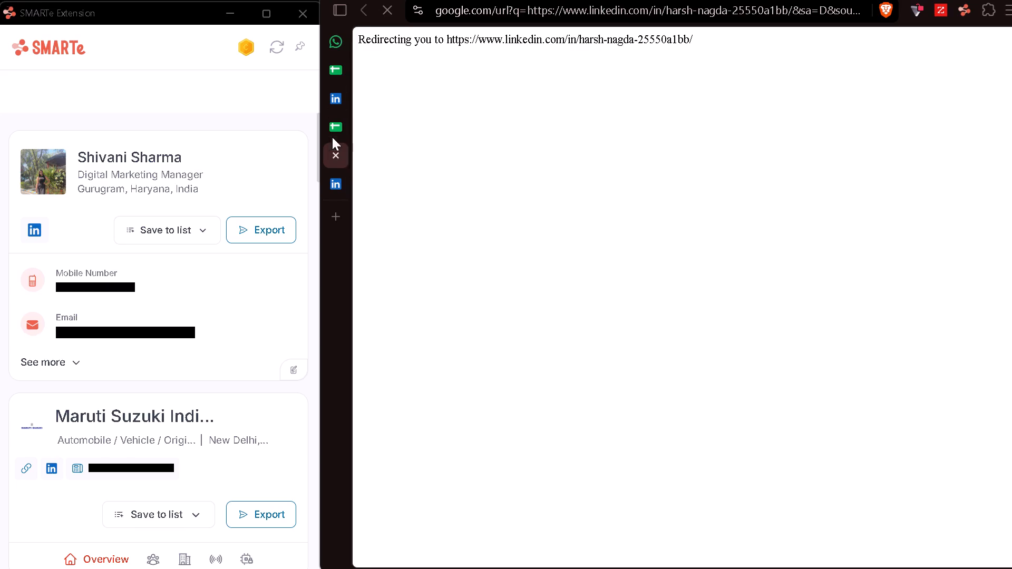
{"action": "double_click", "coordinate": [337, 187]}
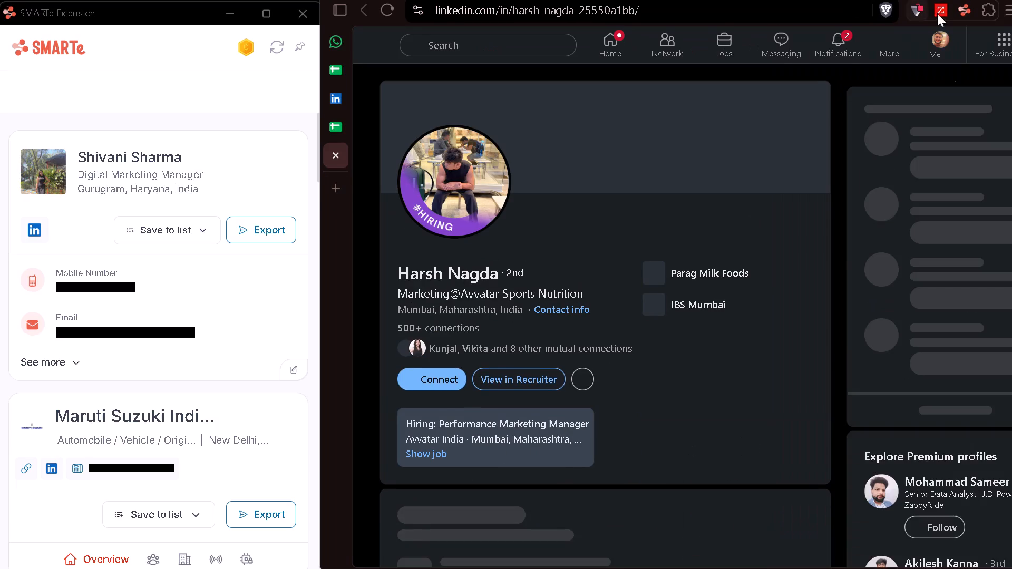
{"action": "left_click", "coordinate": [445, 370]}
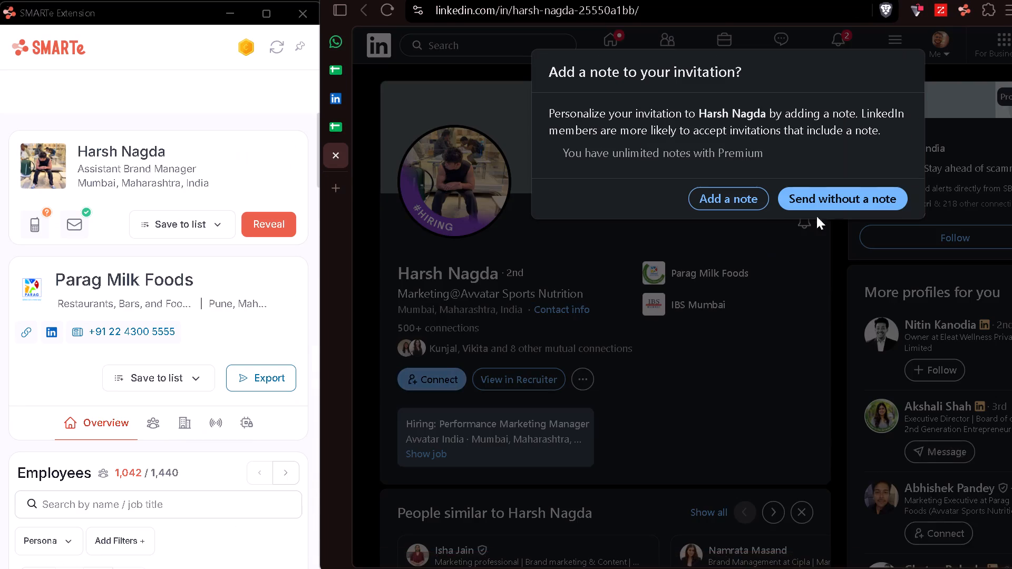
{"action": "left_click", "coordinate": [830, 204]}
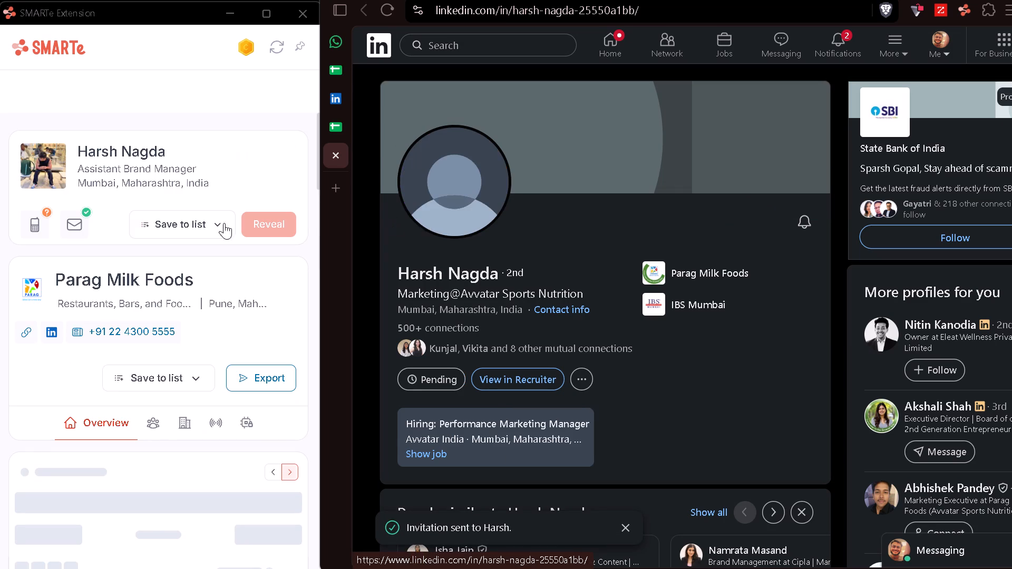
Reveal the row 510 contact's details in SMARTe and copy the email into cell C510 of Sheet1.
{"action": "left_click", "coordinate": [263, 225]}
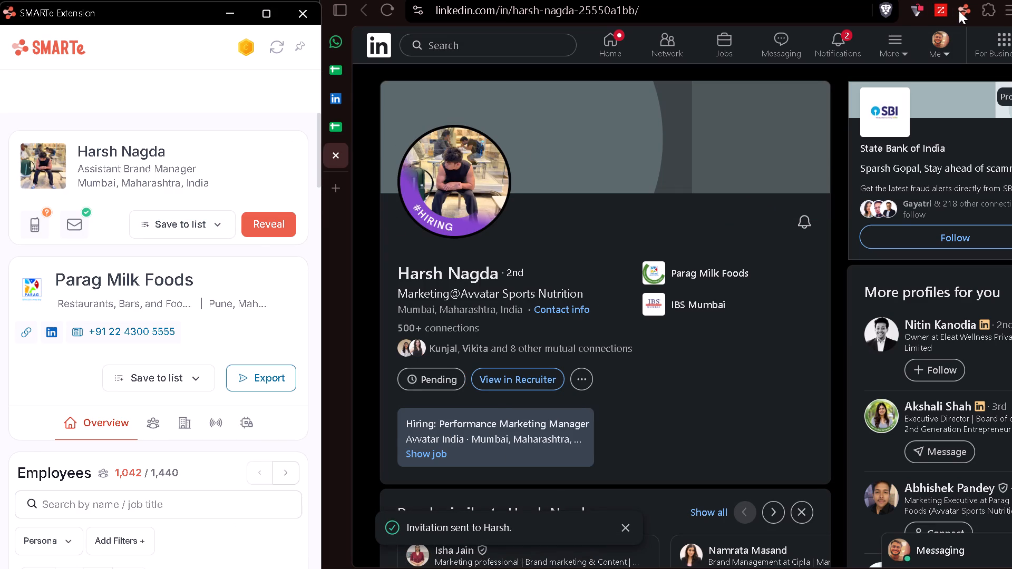
{"action": "left_click", "coordinate": [959, 11]}
{"action": "left_click", "coordinate": [255, 218]}
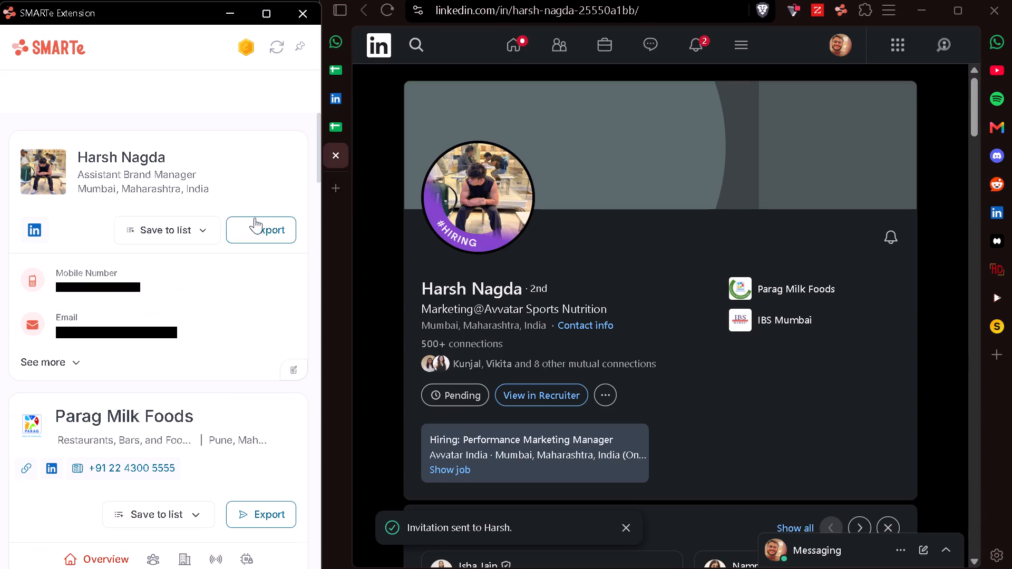
{"action": "left_click", "coordinate": [193, 332]}
{"action": "left_click", "coordinate": [331, 130]}
{"action": "key", "text": "Right"}
{"action": "key", "text": "Left"}
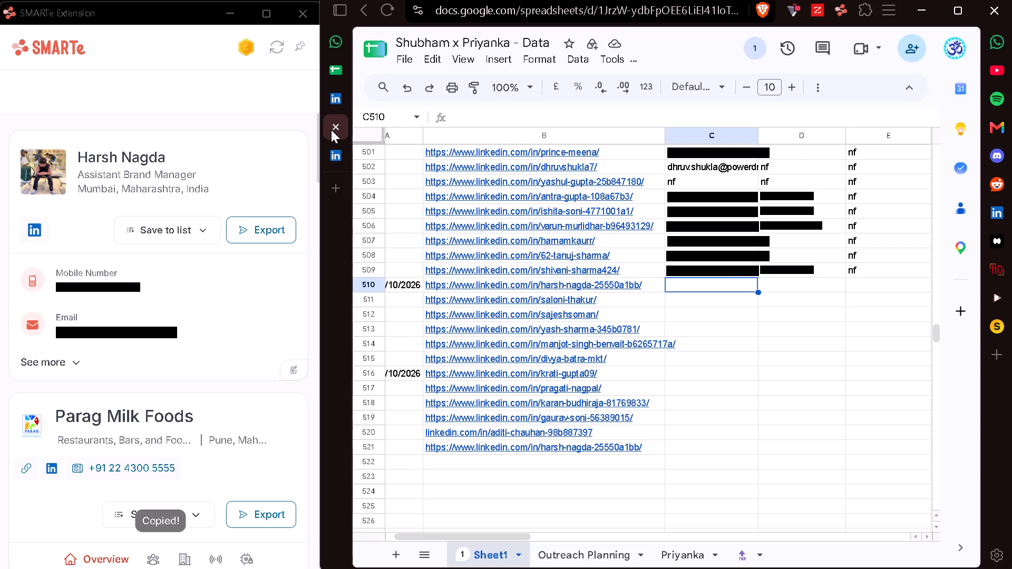
{"action": "key", "text": "ctrl+v"}
{"action": "key", "text": "Right"}
Copy the contact's mobile number from SMARTe into cell D510 and trim the leading characters of the pasted entry.
{"action": "left_click", "coordinate": [157, 288]}
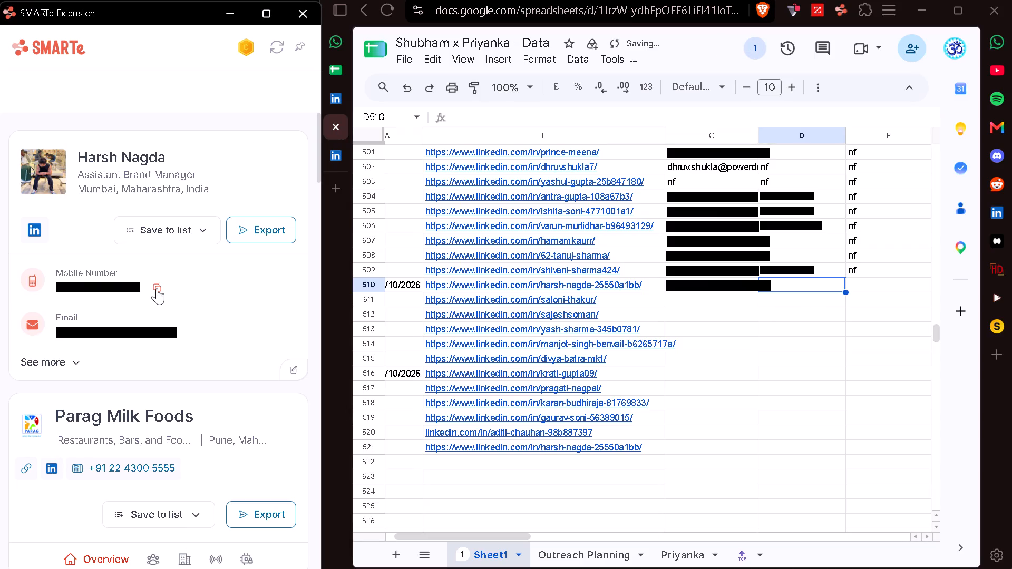
{"action": "left_click", "coordinate": [792, 285]}
{"action": "key", "text": "ctrl+v"}
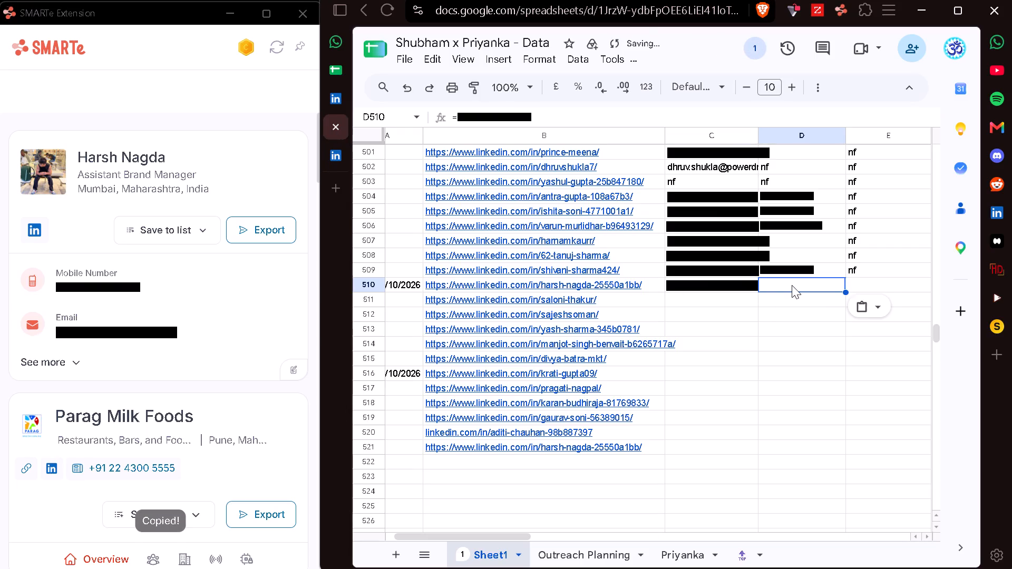
{"action": "left_click", "coordinate": [472, 111]}
{"action": "key", "text": "BackSpace"}
{"action": "key", "text": "BackSpace"}
{"action": "key", "text": "BackSpace"}
{"action": "key", "text": "BackSpace"}
{"action": "key", "text": "BackSpace"}
{"action": "key", "text": "BackSpace"}
{"action": "key", "text": "BackSpace"}
{"action": "key", "text": "BackSpace"}
{"action": "key", "text": "BackSpace"}
{"action": "key", "text": "BackSpace"}
{"action": "key", "text": "BackSpace"}
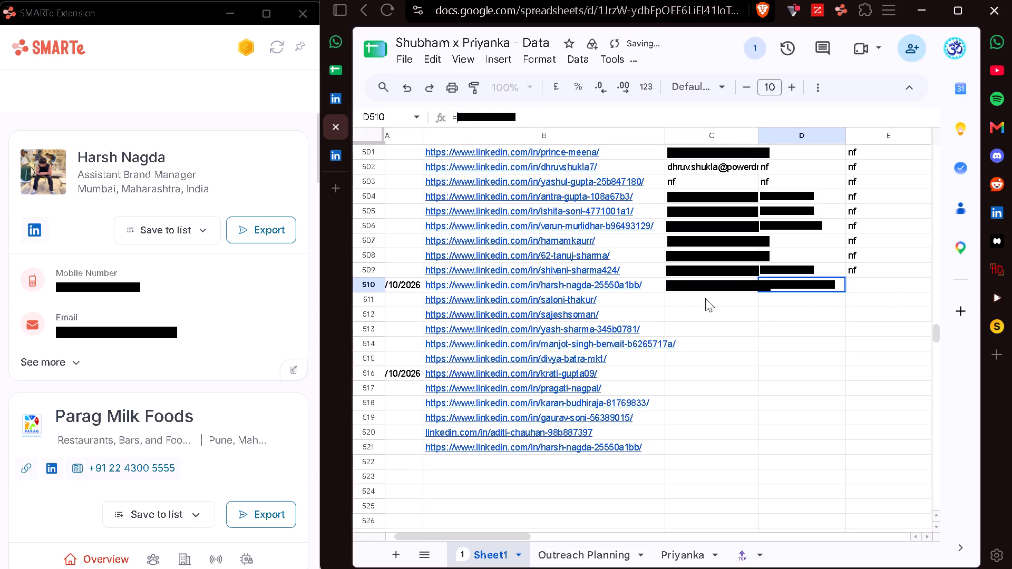
Enter nf in cell E510 of Sheet1.
{"action": "left_click", "coordinate": [709, 299]}
{"action": "key", "text": "Right"}
{"action": "key", "text": "Up"}
{"action": "key", "text": "Right"}
{"action": "type", "text": "nf"}
{"action": "key", "text": "Down"}
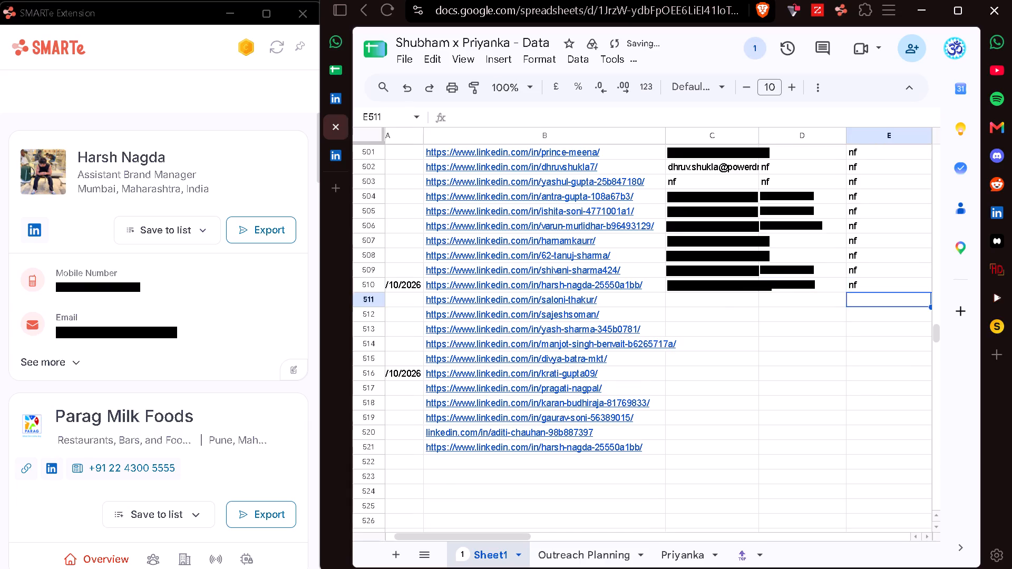
{"action": "key", "text": "Left"}
{"action": "key", "text": "Left"}
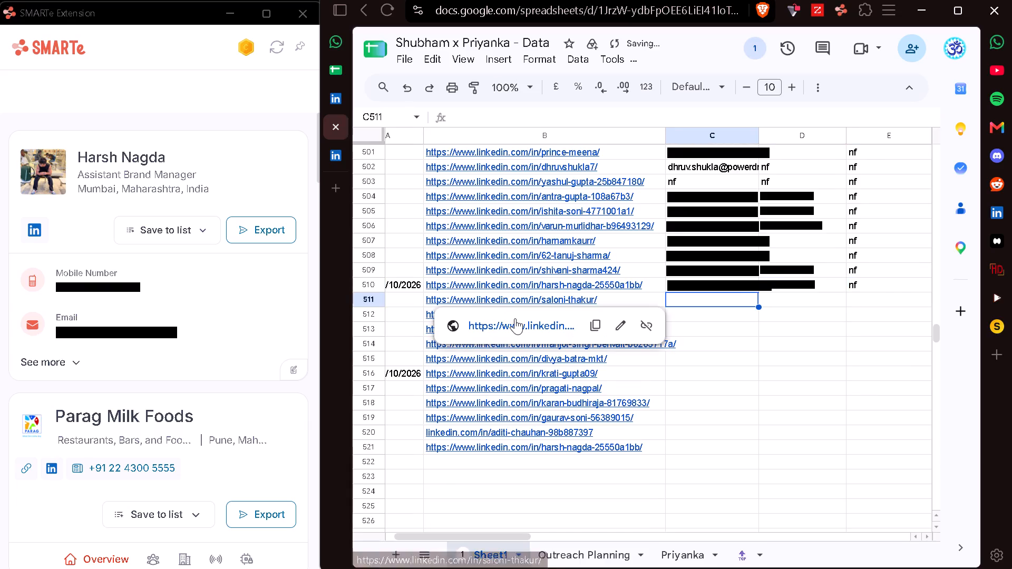
Open the row 511 LinkedIn profile, close the previous profile and look the contact up in ZoomInfo.
{"action": "left_click", "coordinate": [515, 318]}
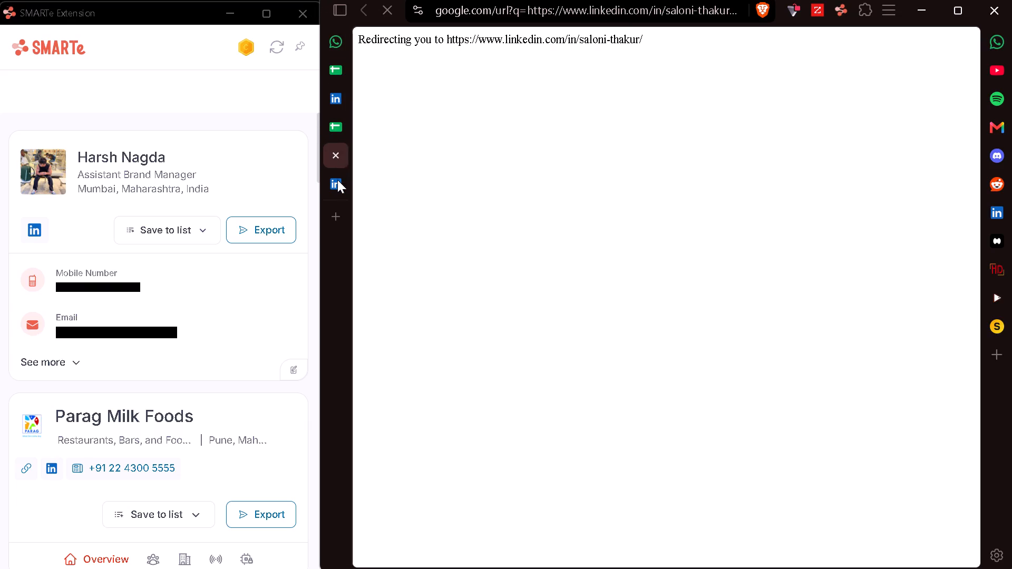
{"action": "double_click", "coordinate": [337, 180]}
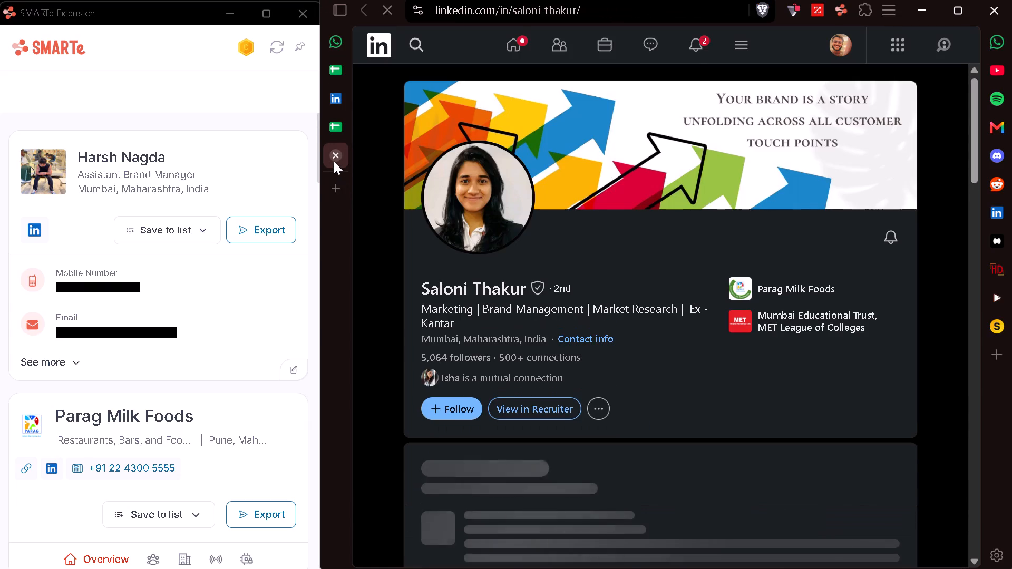
{"action": "left_click", "coordinate": [812, 16]}
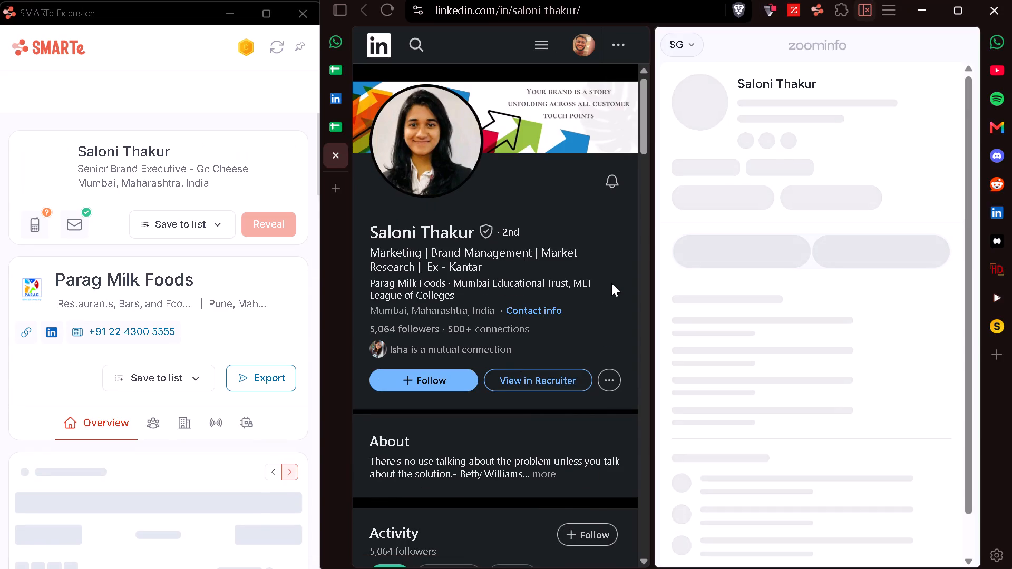
Copy the business email from ZoomInfo, reveal the contact's details in SMARTe, and paste the email into cell C511.
{"action": "left_click", "coordinate": [819, 291]}
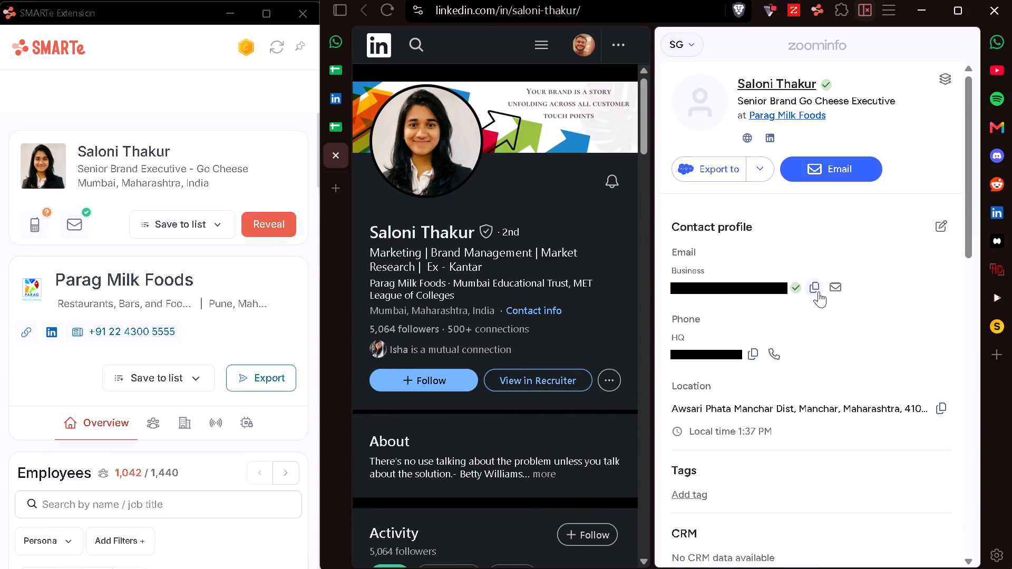
{"action": "left_click", "coordinate": [864, 10]}
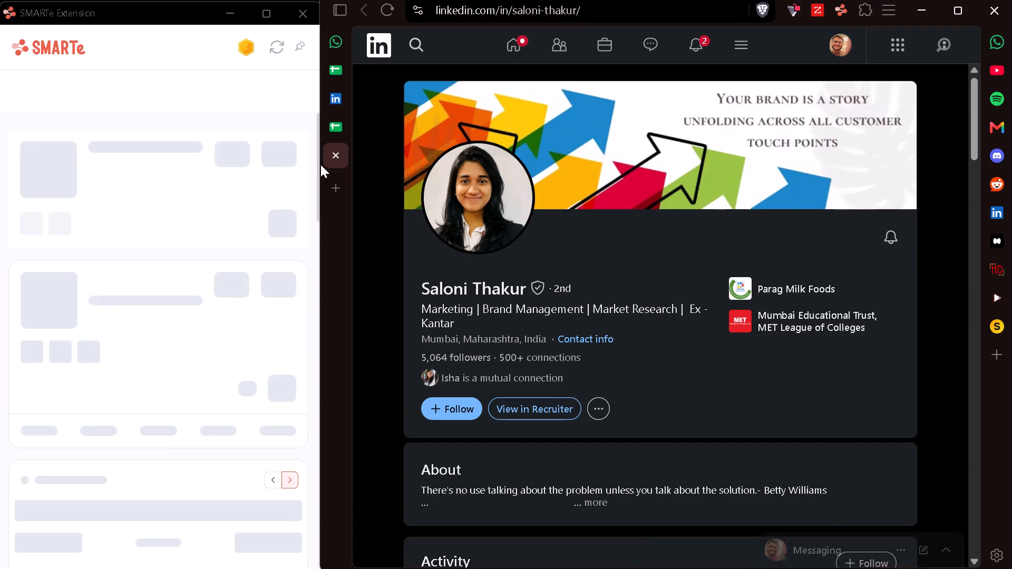
{"action": "left_click", "coordinate": [246, 227]}
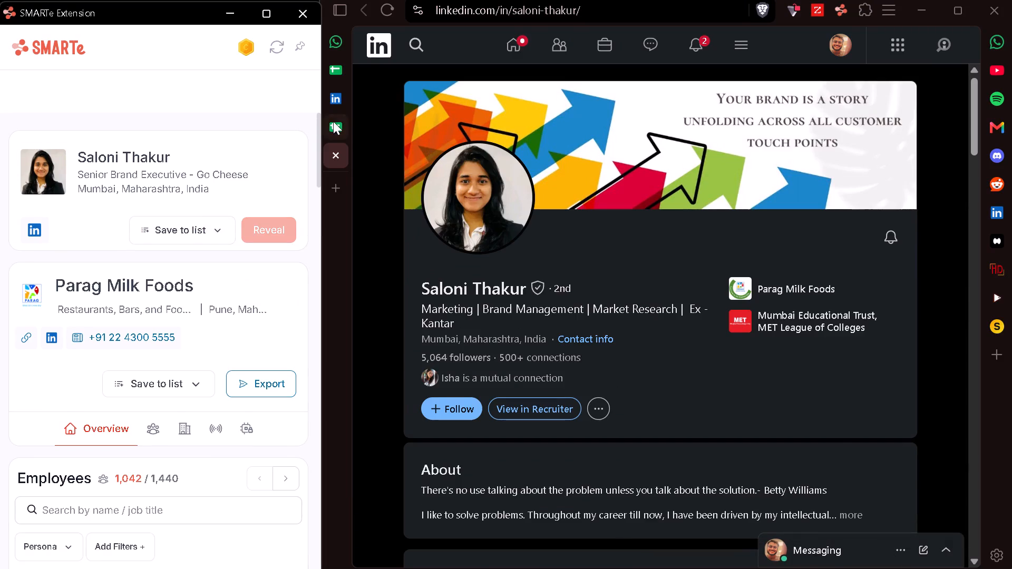
{"action": "left_click", "coordinate": [333, 121]}
{"action": "key", "text": "ctrl+v"}
{"action": "key", "text": "Right"}
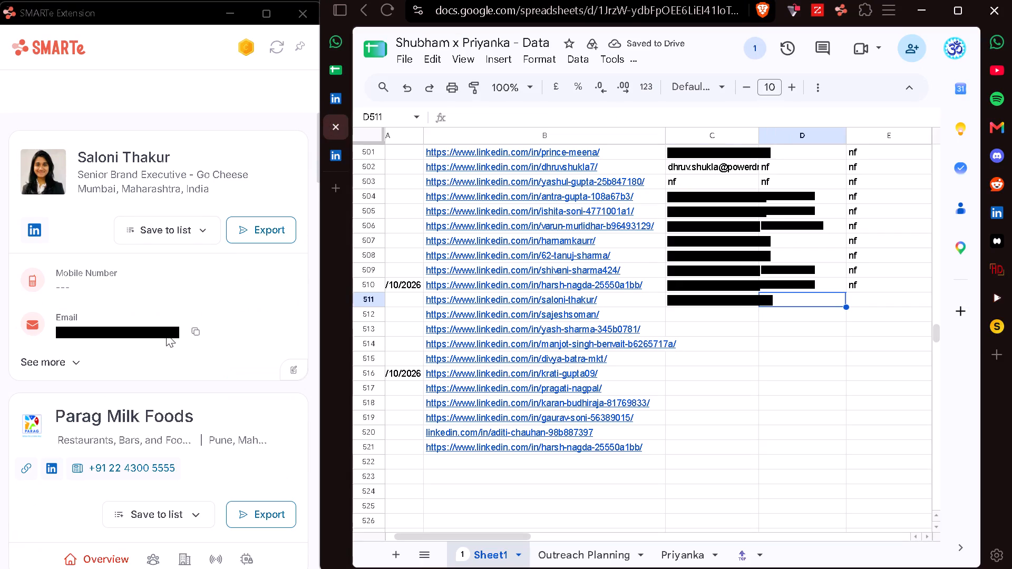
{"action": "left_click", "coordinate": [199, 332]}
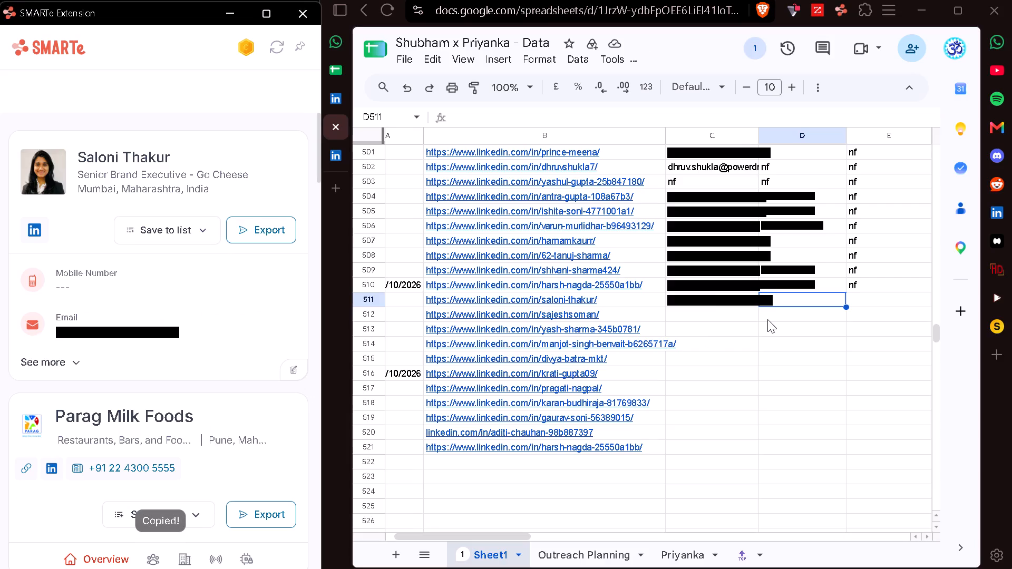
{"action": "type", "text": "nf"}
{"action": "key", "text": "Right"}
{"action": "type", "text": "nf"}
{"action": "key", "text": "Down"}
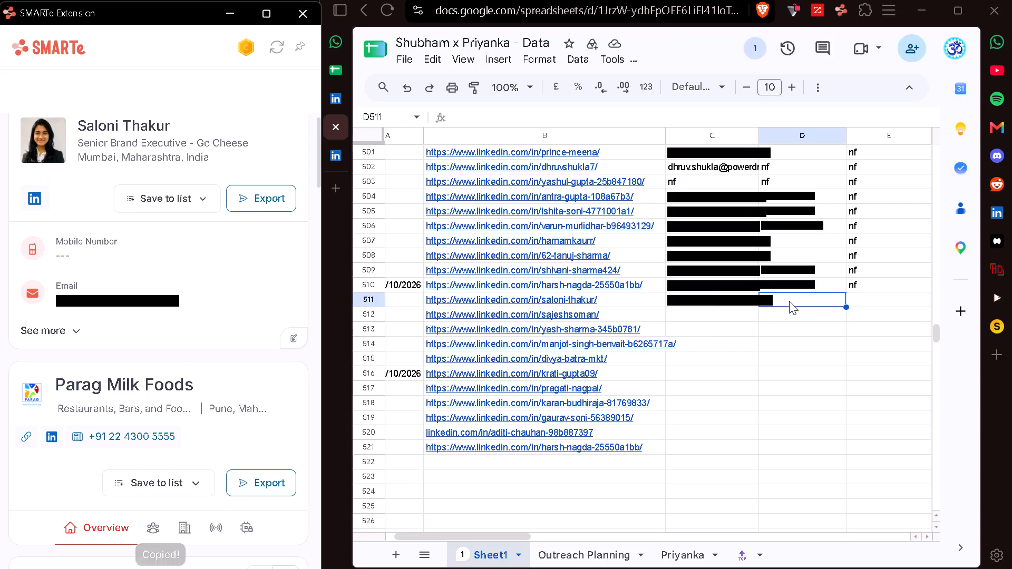
Enter nf in cells D511 and E511 of Sheet1.
{"action": "left_click", "coordinate": [789, 301]}
{"action": "type", "text": "nf"}
{"action": "key", "text": "Right"}
{"action": "type", "text": "nf"}
{"action": "key", "text": "Down"}
{"action": "key", "text": "Left"}
{"action": "key", "text": "Left"}
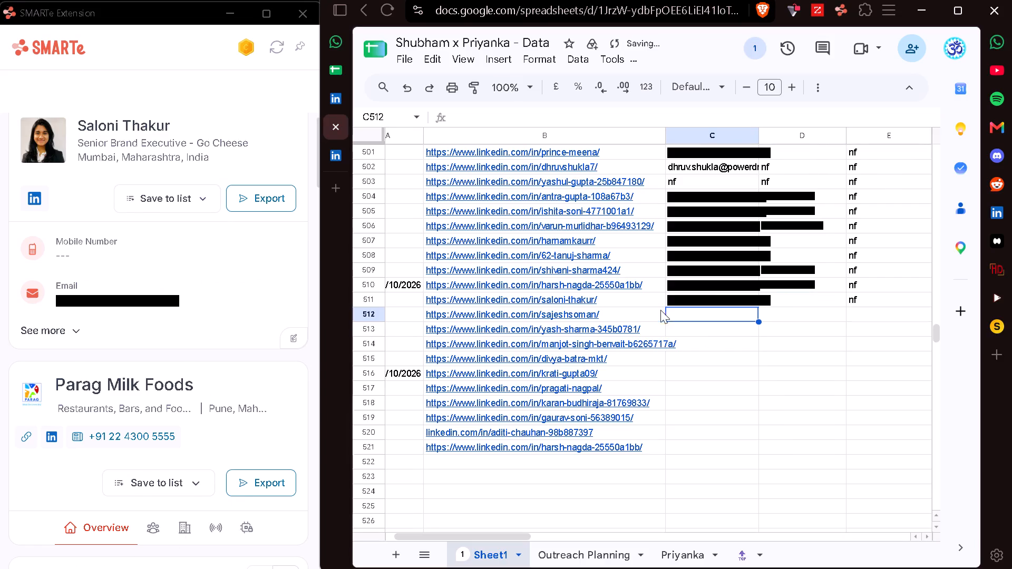
Open the row 512 LinkedIn profile from Sheet1 and look the contact up in ZoomInfo.
{"action": "left_click", "coordinate": [523, 336]}
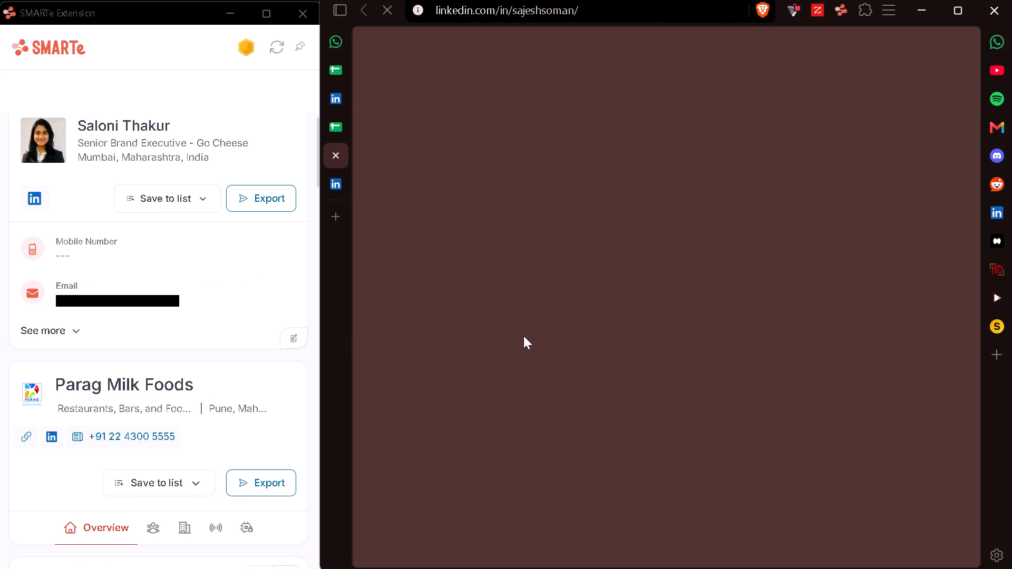
{"action": "left_click", "coordinate": [807, 6]}
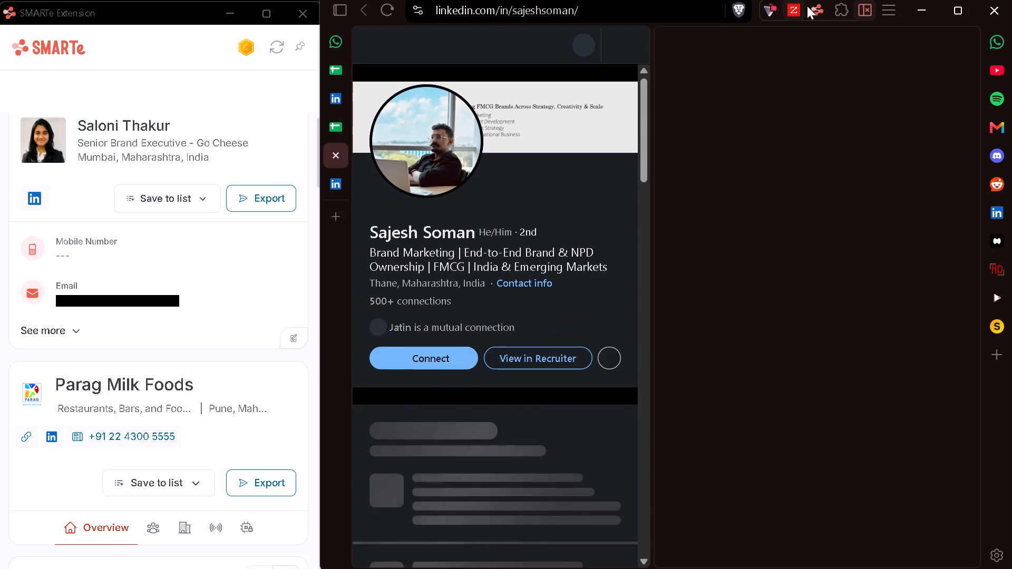
Send the row 512 contact a LinkedIn connection request without a note.
{"action": "left_click", "coordinate": [423, 351]}
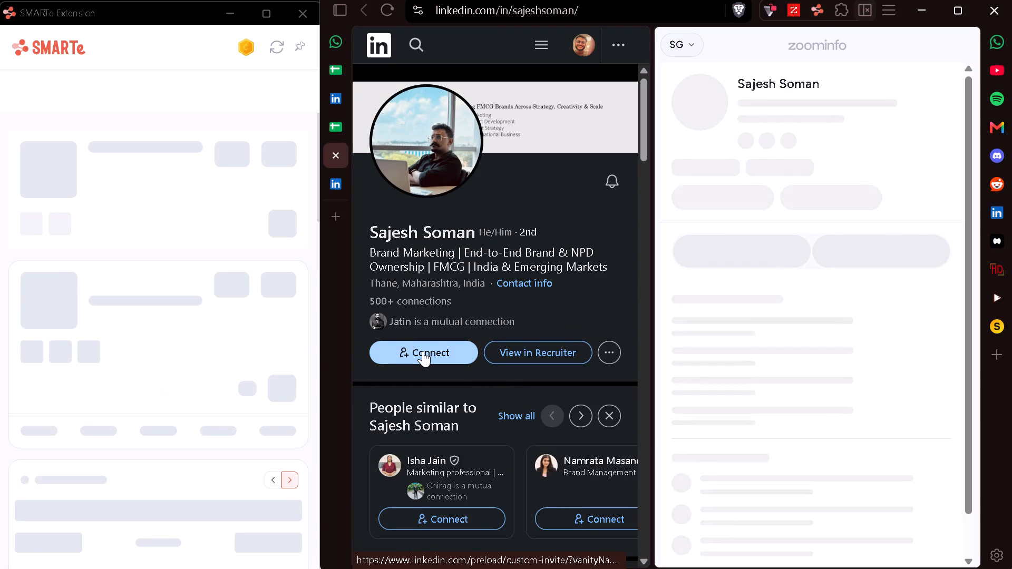
{"action": "left_click", "coordinate": [423, 351]}
{"action": "left_click", "coordinate": [423, 351]}
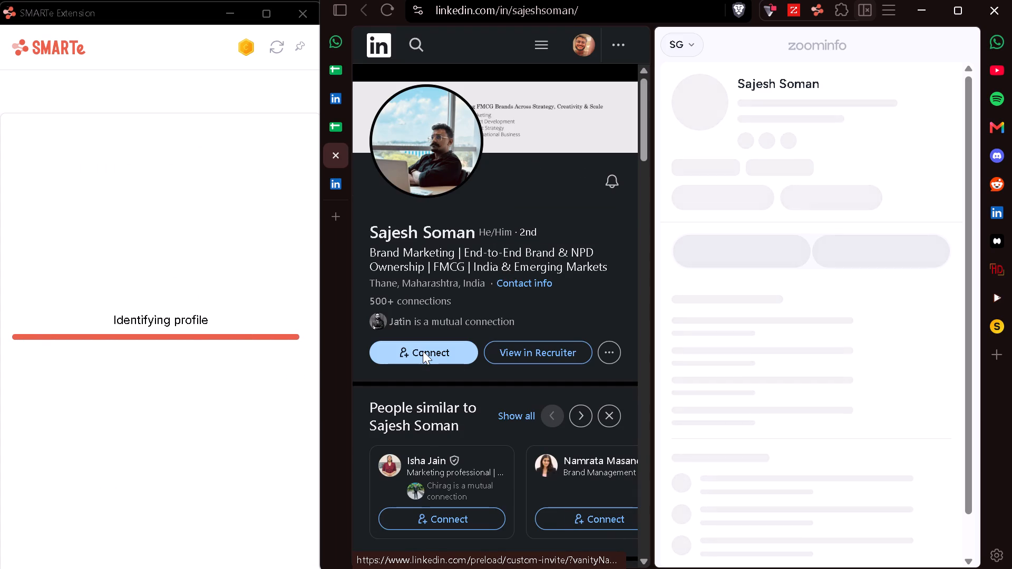
{"action": "left_click", "coordinate": [551, 200]}
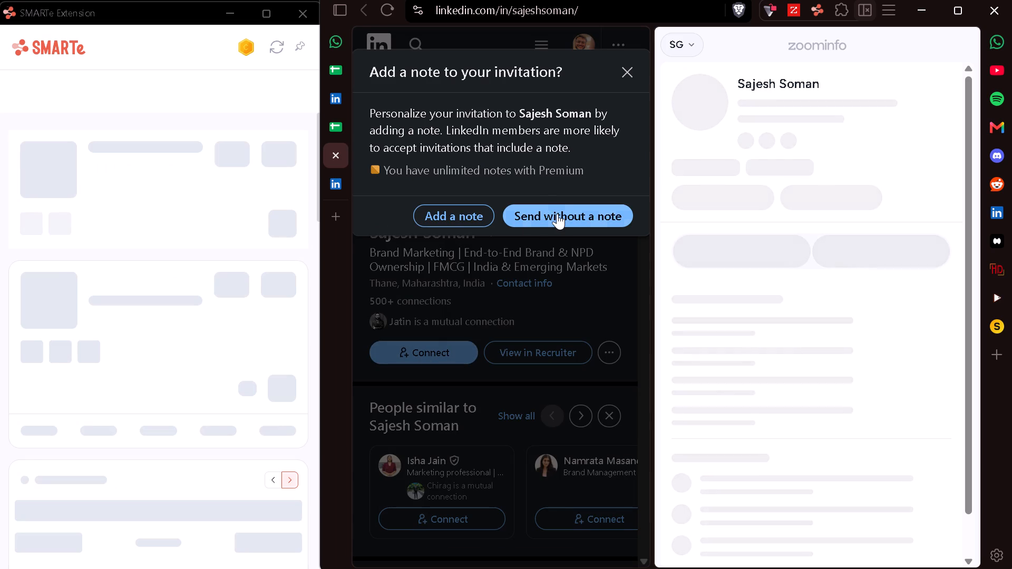
{"action": "left_click", "coordinate": [557, 213]}
Reveal the row 512 contact's details in SMARTe and copy the email into cell C512 of Sheet1.
{"action": "left_click", "coordinate": [258, 220]}
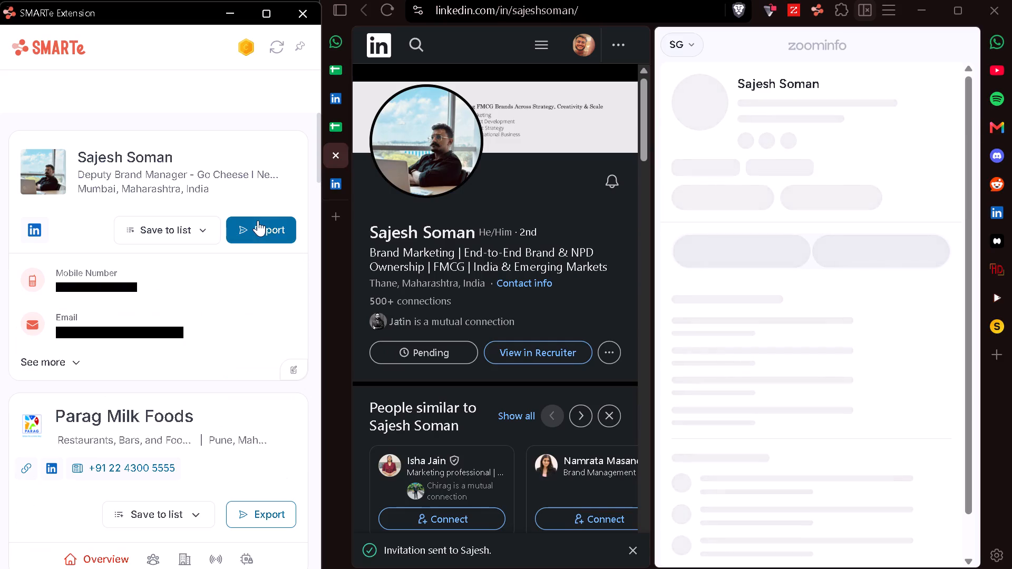
{"action": "left_click_drag", "start_coordinate": [191, 336], "coordinate": [200, 330]}
{"action": "left_click", "coordinate": [200, 330]}
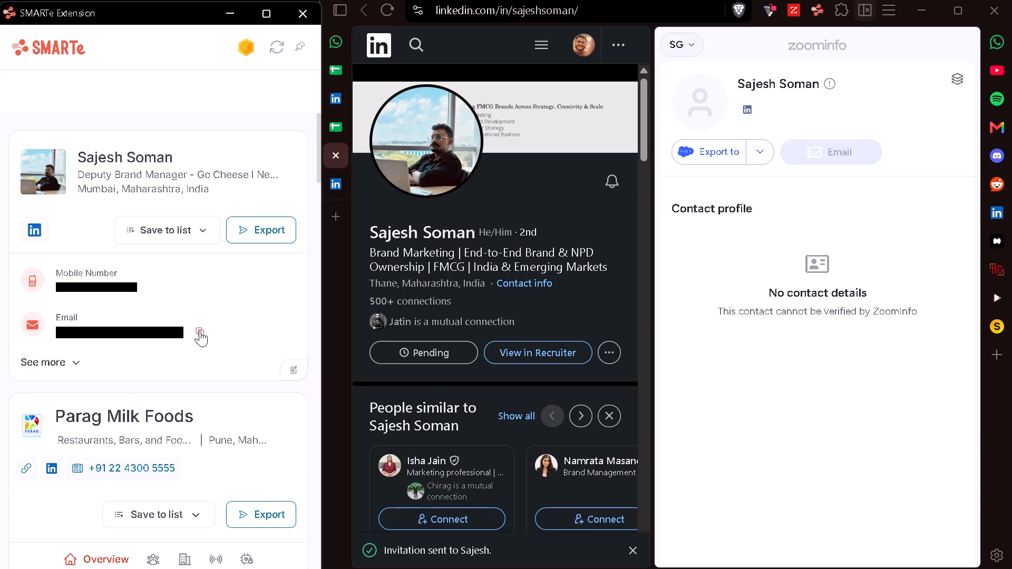
{"action": "left_click", "coordinate": [338, 139]}
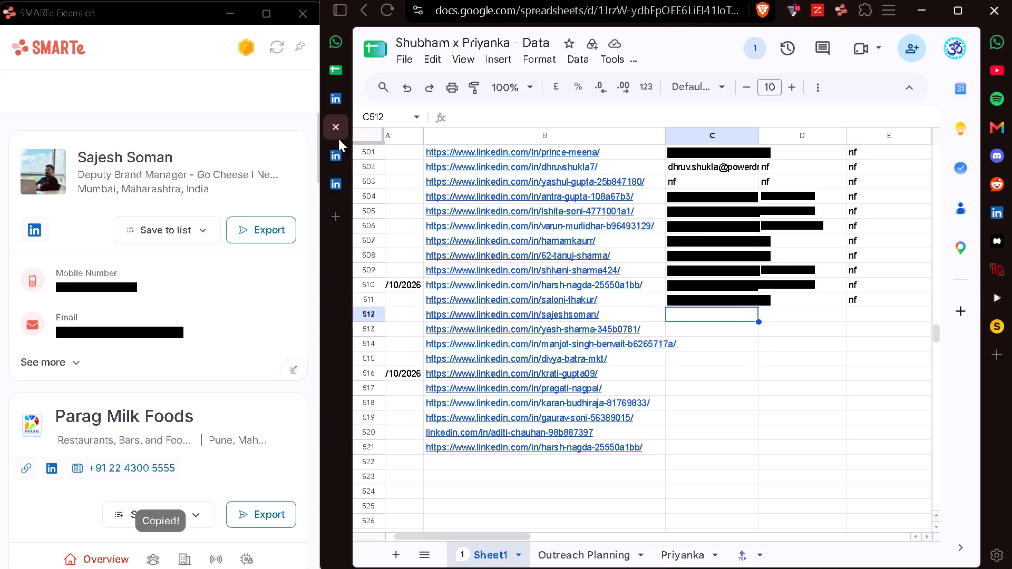
{"action": "key", "text": "ctrl+v"}
Copy the contact's mobile number from SMARTe into cell D512 and strip the leading prefix from it.
{"action": "key", "text": "Right"}
{"action": "left_click", "coordinate": [152, 288]}
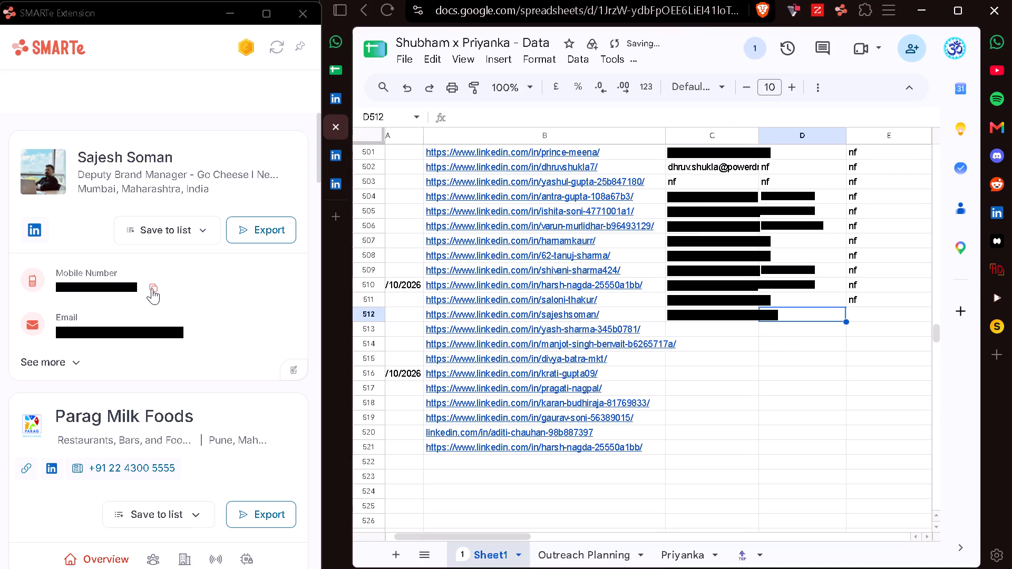
{"action": "left_click", "coordinate": [805, 313]}
{"action": "key", "text": "ctrl+v"}
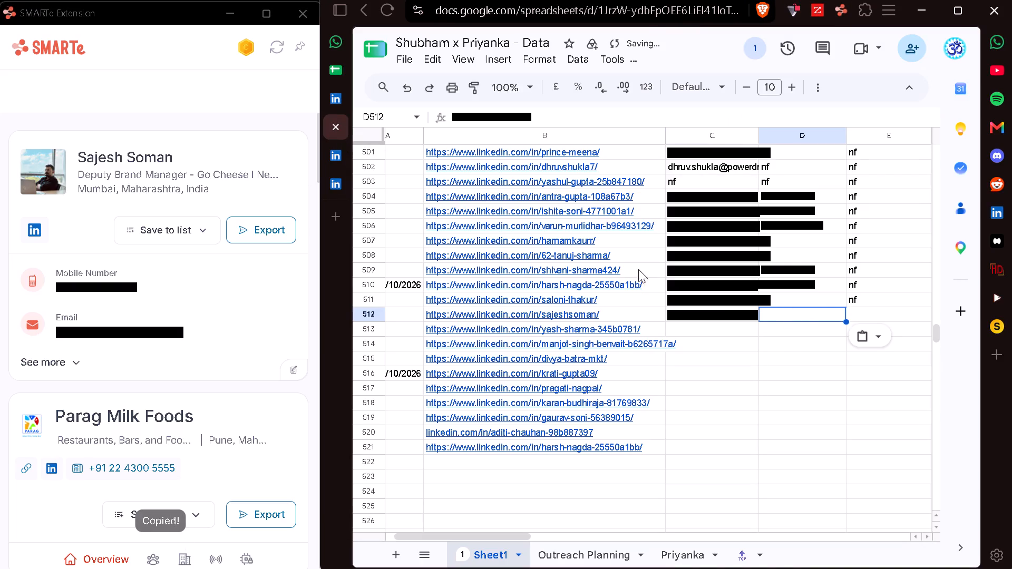
{"action": "left_click", "coordinate": [473, 120]}
{"action": "key", "text": "BackSpace"}
{"action": "key", "text": "BackSpace"}
{"action": "key", "text": "BackSpace"}
{"action": "key", "text": "BackSpace"}
{"action": "key", "text": "BackSpace"}
{"action": "key", "text": "BackSpace"}
{"action": "key", "text": "BackSpace"}
{"action": "key", "text": "BackSpace"}
{"action": "key", "text": "BackSpace"}
{"action": "key", "text": "BackSpace"}
{"action": "key", "text": "BackSpace"}
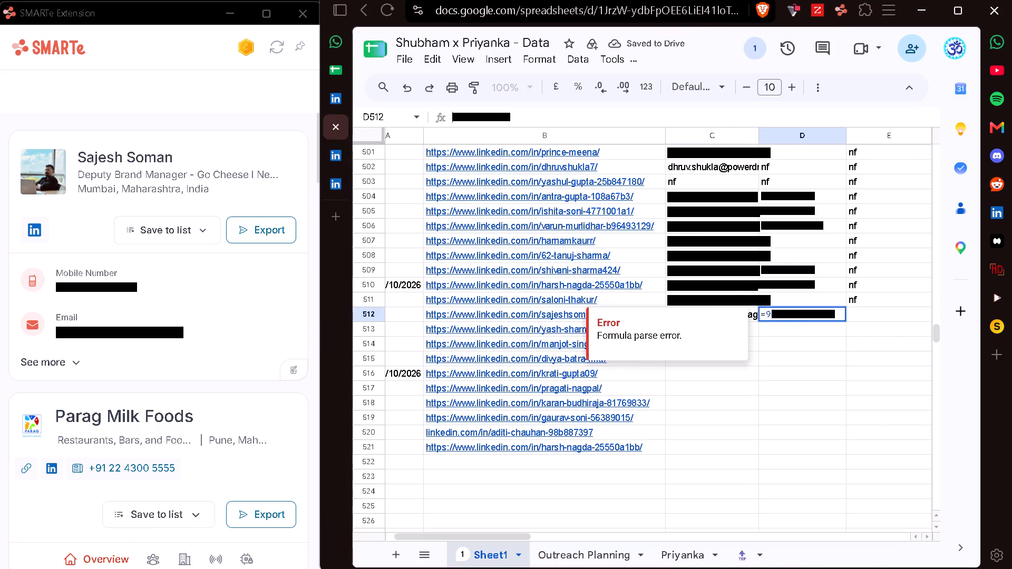
Enter nf in cell E512 of Sheet1.
{"action": "left_click", "coordinate": [860, 319]}
{"action": "type", "text": "nf"}
{"action": "key", "text": "Down"}
{"action": "key", "text": "Left"}
{"action": "key", "text": "Left"}
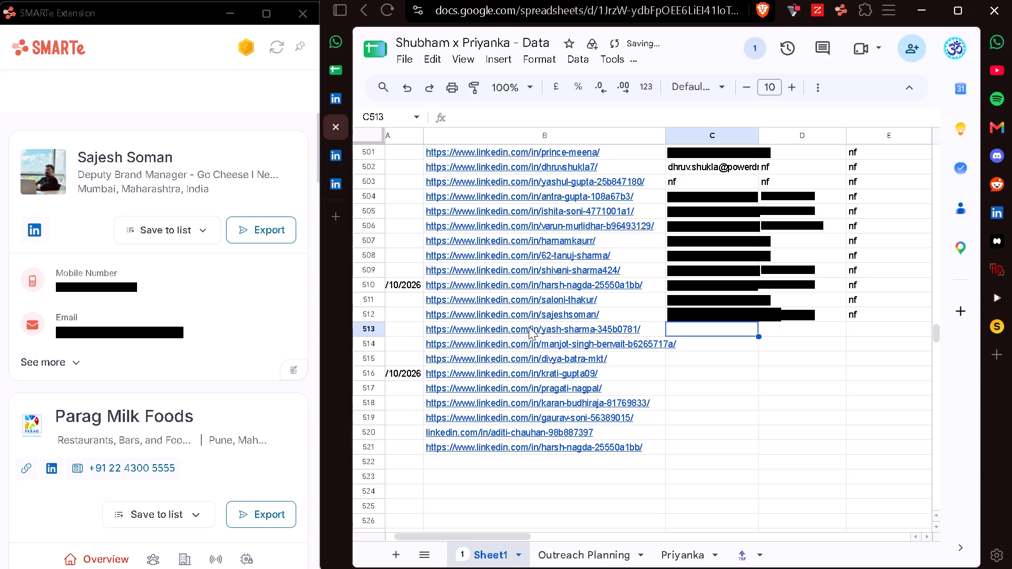
Open the row 513 LinkedIn profile, close the earlier profile tabs and look the contact up in ZoomInfo.
{"action": "left_click", "coordinate": [538, 350]}
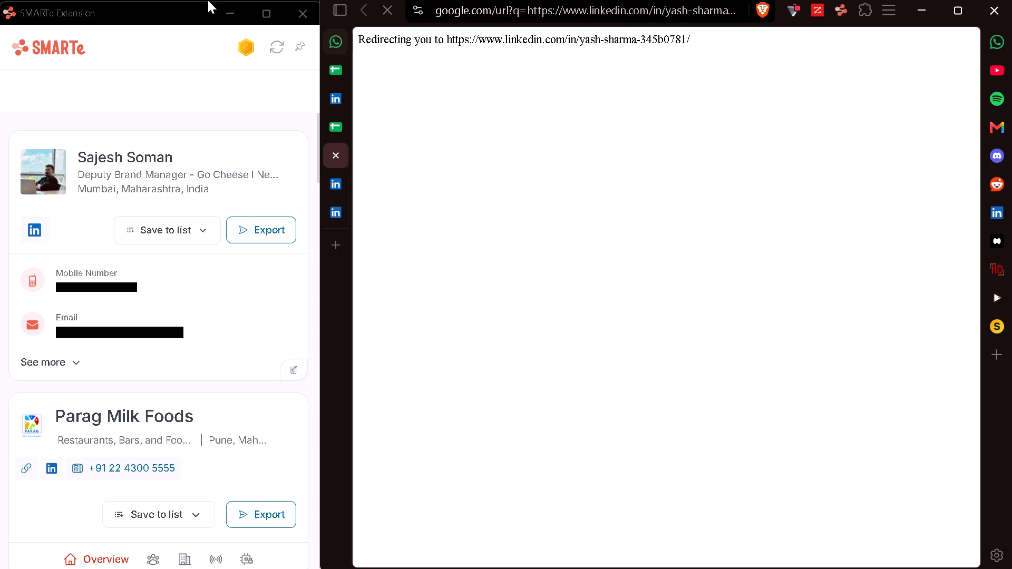
{"action": "double_click", "coordinate": [330, 212]}
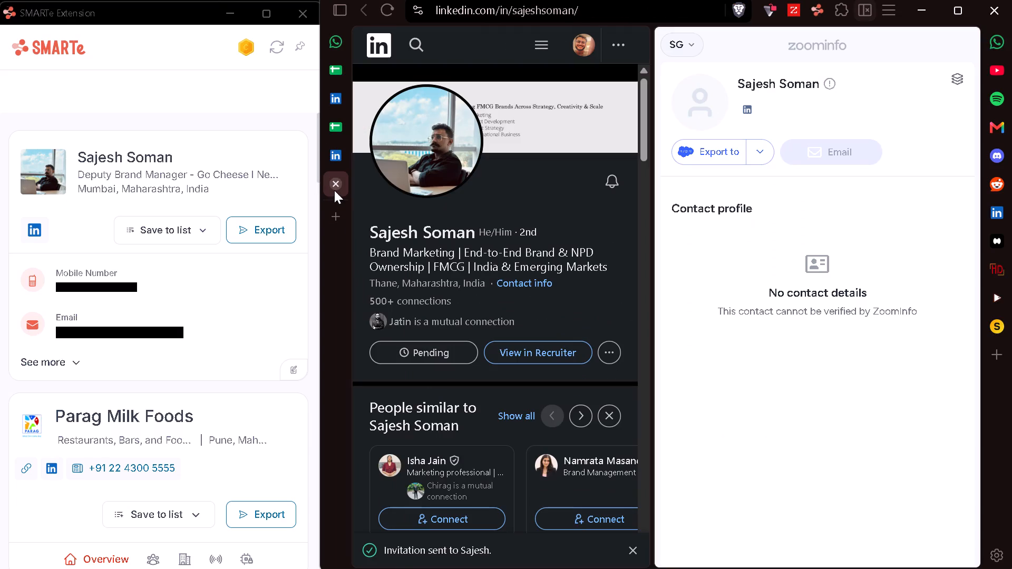
{"action": "left_click", "coordinate": [334, 190]}
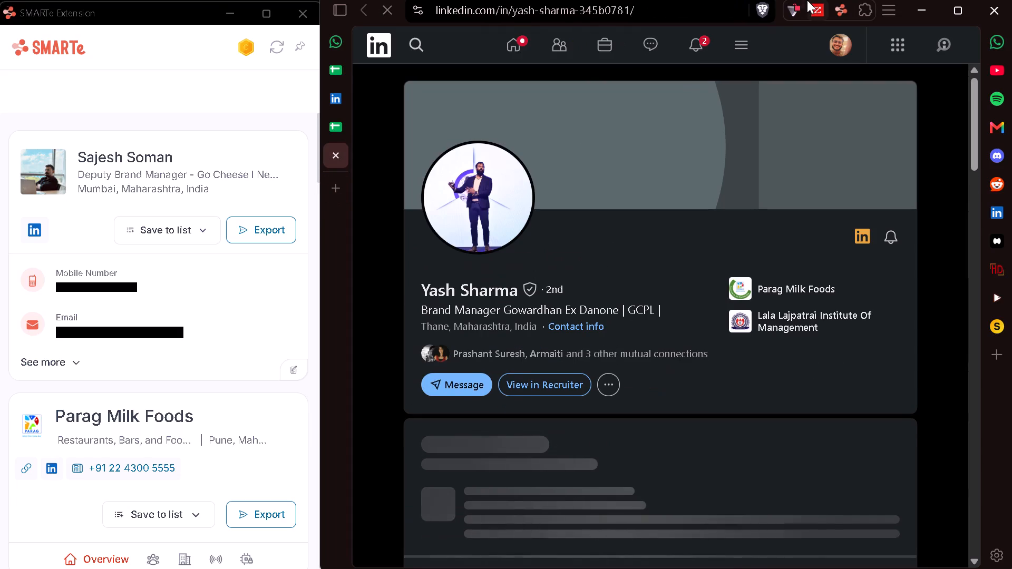
{"action": "left_click", "coordinate": [814, 3]}
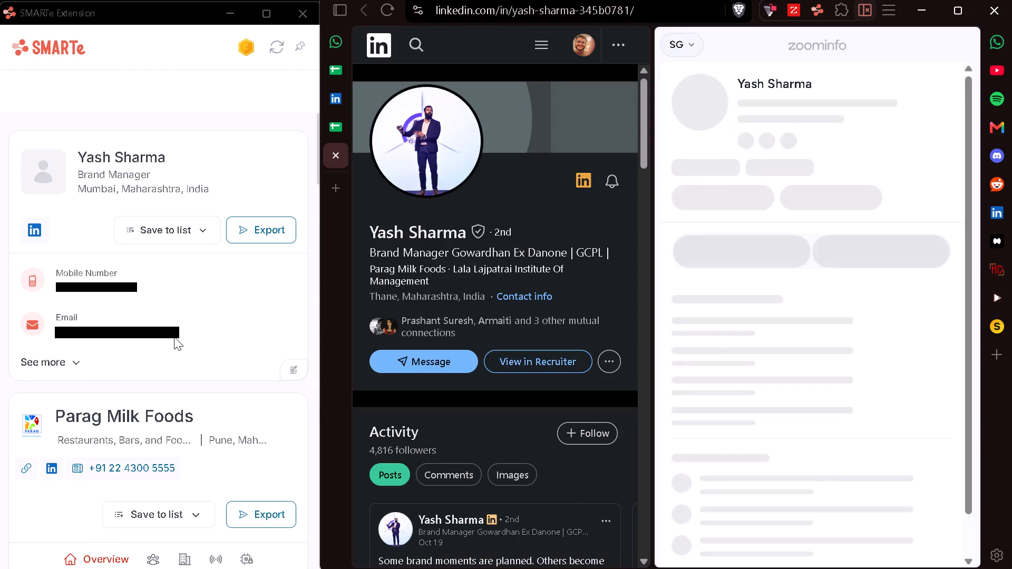
Copy the row 513 contact's email from SMARTe into cell C513 of Sheet1.
{"action": "left_click", "coordinate": [190, 333]}
{"action": "left_click", "coordinate": [328, 136]}
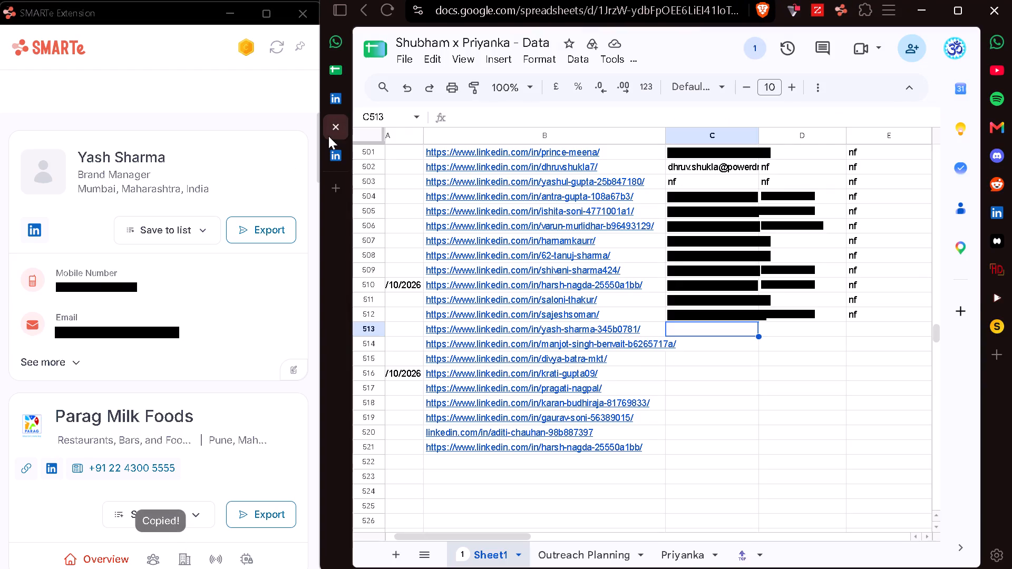
{"action": "key", "text": "ctrl+v"}
Copy the contact's mobile number from SMARTe into cell D513 and strip the leading prefix from it.
{"action": "key", "text": "Right"}
{"action": "left_click", "coordinate": [158, 282]}
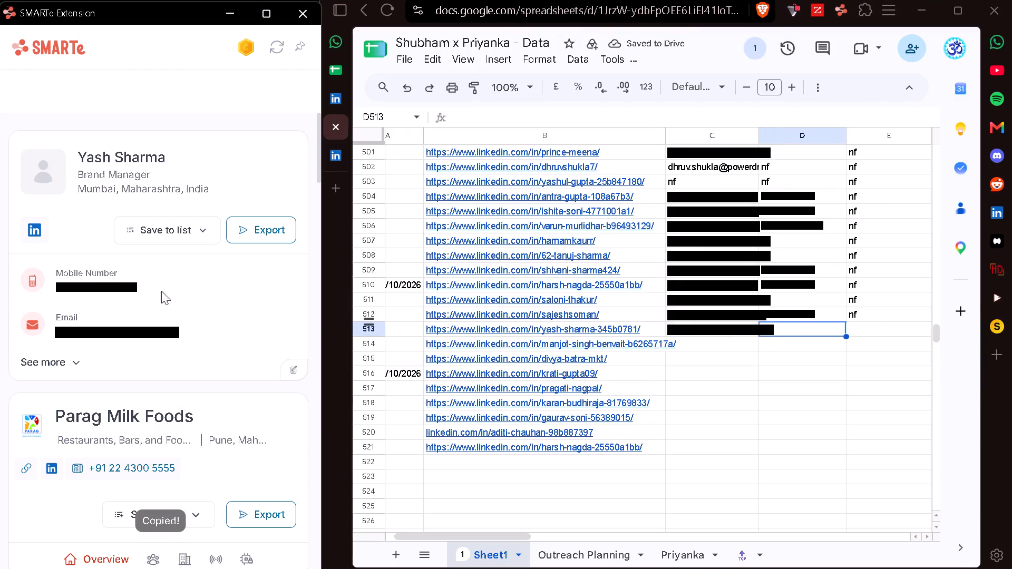
{"action": "left_click", "coordinate": [155, 292]}
{"action": "key", "text": "BackSpace"}
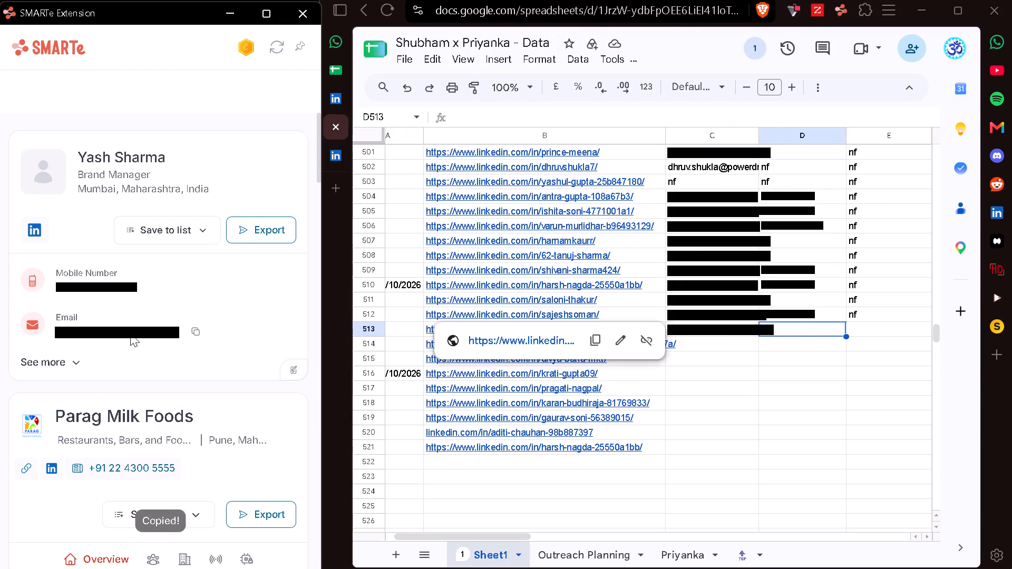
{"action": "key", "text": "ctrl+v"}
{"action": "left_click", "coordinate": [800, 328]}
{"action": "key", "text": "ctrl+v"}
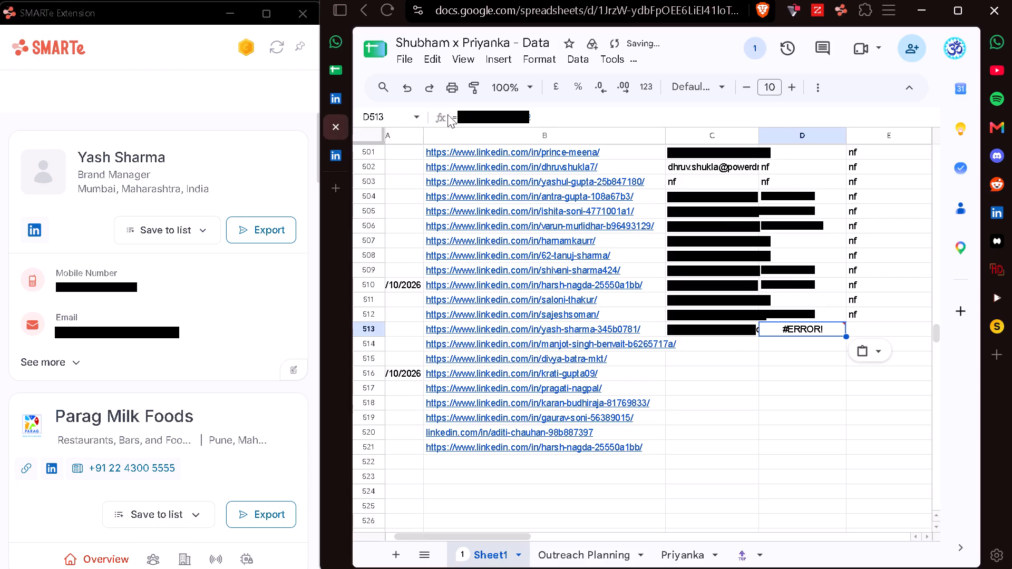
{"action": "left_click", "coordinate": [472, 114]}
{"action": "key", "text": "BackSpace"}
{"action": "key", "text": "BackSpace"}
{"action": "key", "text": "BackSpace"}
{"action": "key", "text": "BackSpace"}
{"action": "key", "text": "BackSpace"}
{"action": "key", "text": "BackSpace"}
{"action": "key", "text": "BackSpace"}
{"action": "key", "text": "BackSpace"}
{"action": "key", "text": "BackSpace"}
{"action": "key", "text": "BackSpace"}
Enter nf in cell E513 of Sheet1.
{"action": "left_click", "coordinate": [870, 325]}
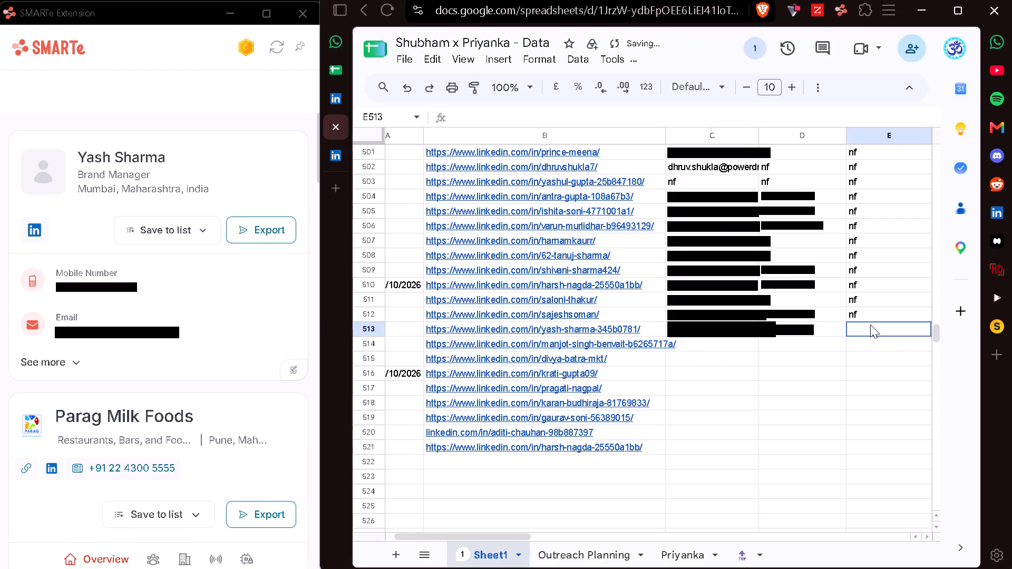
{"action": "type", "text": "nf"}
{"action": "key", "text": "Down"}
{"action": "key", "text": "Left"}
{"action": "key", "text": "Left"}
Open the row 514 LinkedIn profile, look the contact up in ZoomInfo and close the previous profile.
{"action": "scroll", "coordinate": [741, 399], "scroll_direction": "down", "scroll_amount": 1}
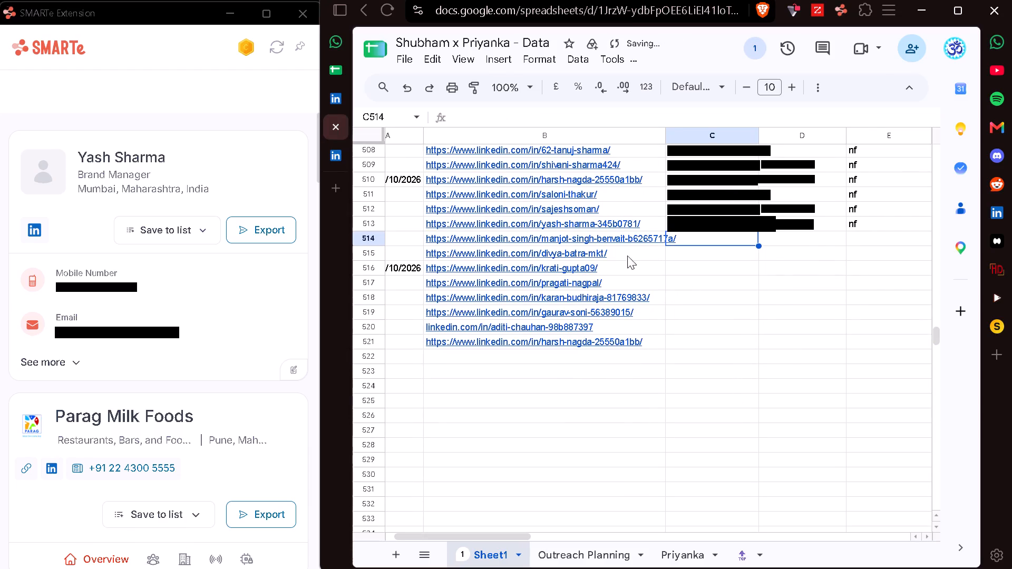
{"action": "left_click", "coordinate": [523, 266]}
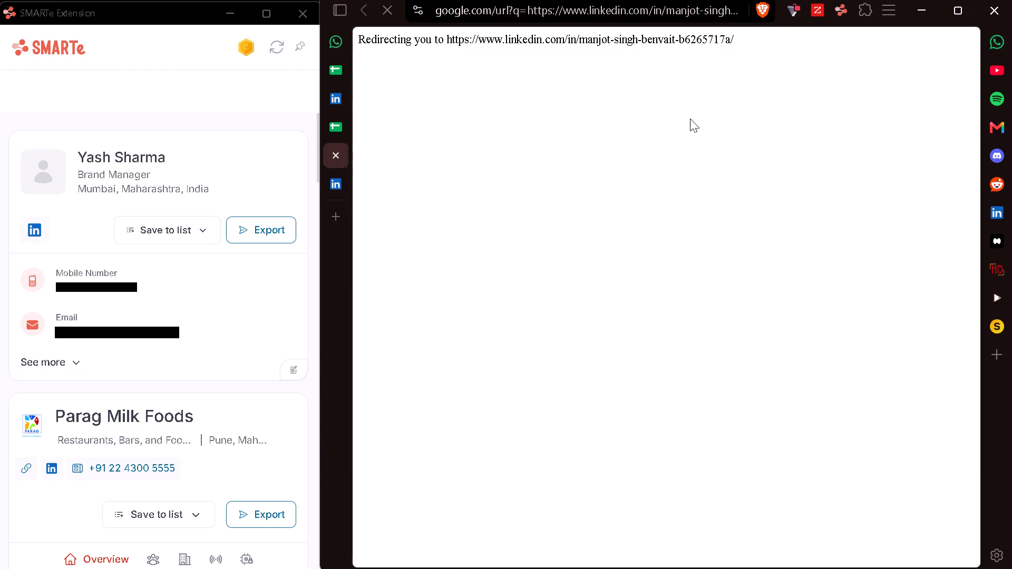
{"action": "left_click", "coordinate": [822, 8]}
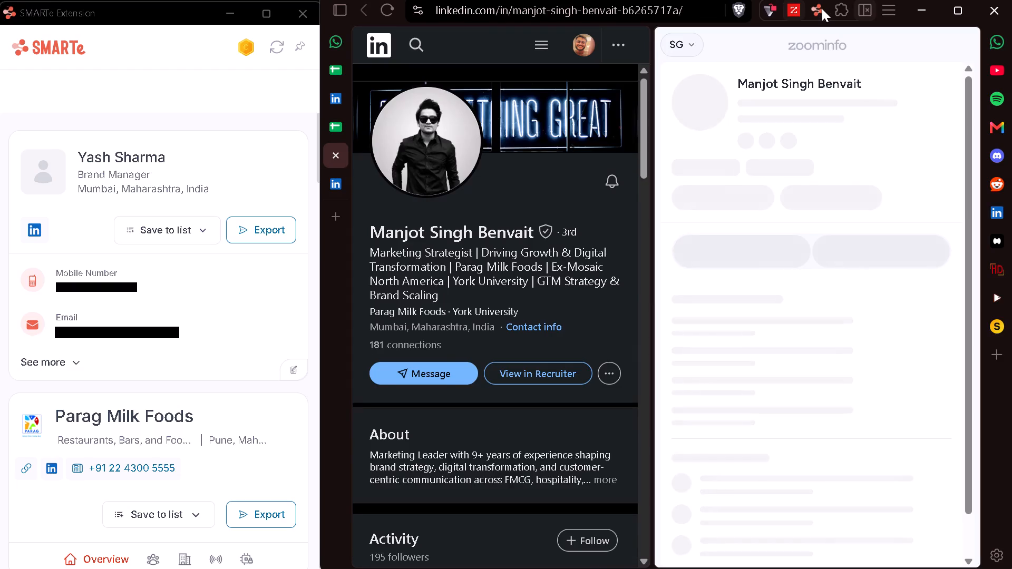
{"action": "double_click", "coordinate": [332, 187]}
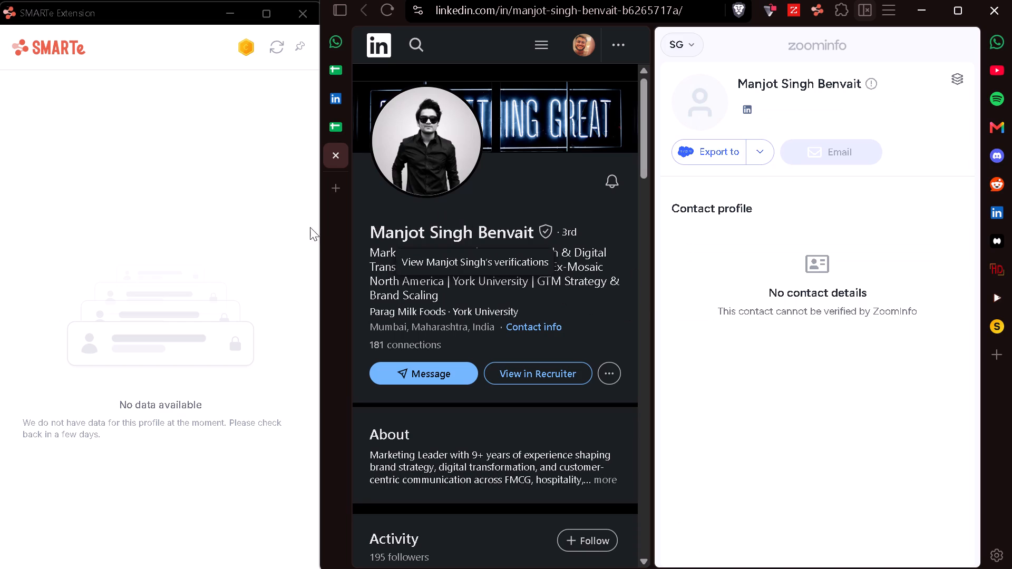
Close the row 514 profile and enter nf in cells C514, D514 and E514 of Sheet1.
{"action": "left_click_drag", "start_coordinate": [275, 57], "coordinate": [347, 166]}
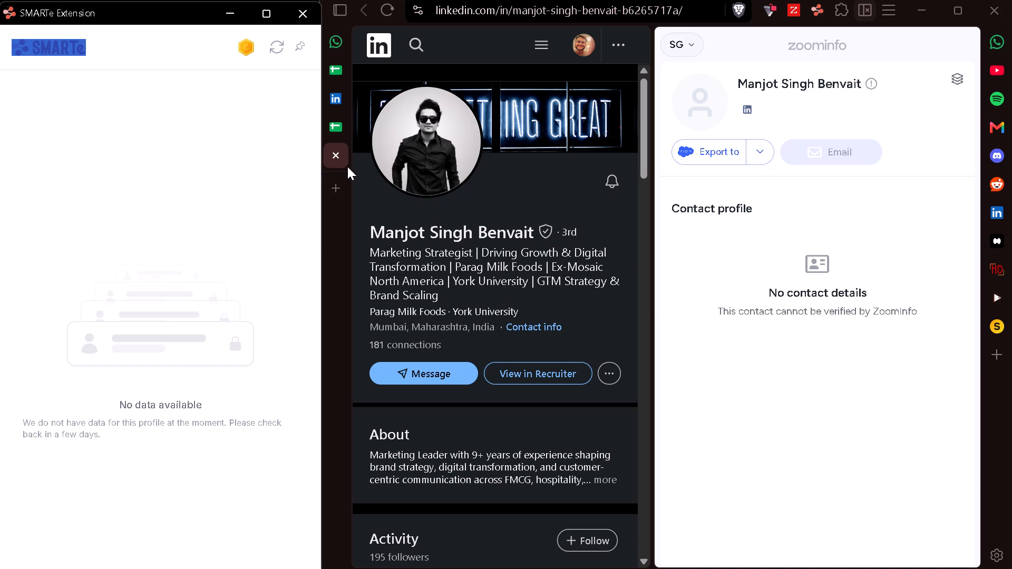
{"action": "left_click_drag", "start_coordinate": [347, 166], "coordinate": [342, 158]}
{"action": "left_click", "coordinate": [342, 158]}
{"action": "left_click", "coordinate": [338, 157]}
{"action": "type", "text": "nf"}
{"action": "key", "text": "Right"}
{"action": "type", "text": "nf"}
{"action": "key", "text": "Right"}
{"action": "type", "text": "nf"}
{"action": "key", "text": "Down"}
{"action": "key", "text": "Left"}
{"action": "key", "text": "Left"}
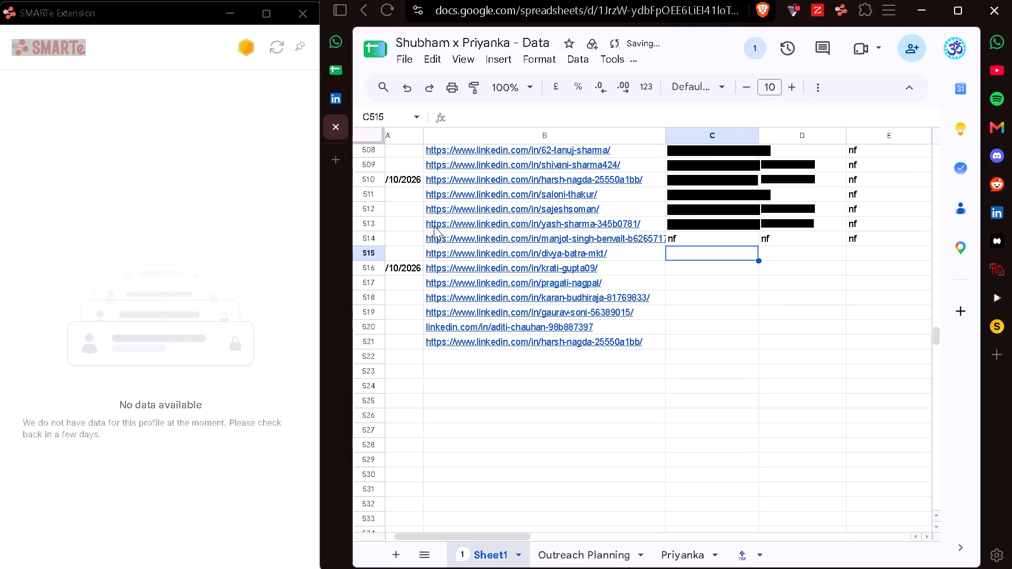
Open the row 515 LinkedIn profile from Sheet1 and look the contact up in ZoomInfo.
{"action": "left_click", "coordinate": [532, 277]}
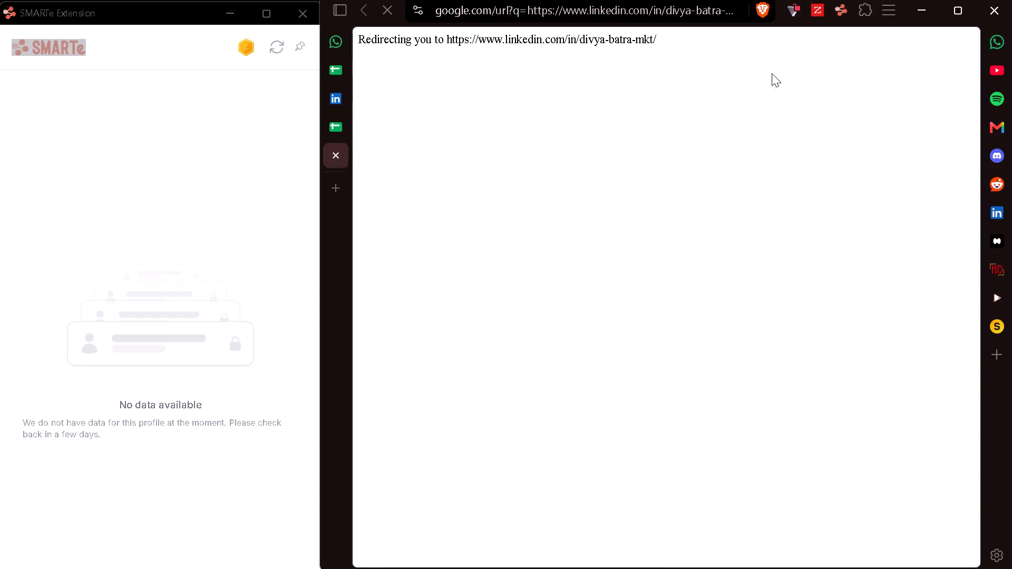
{"action": "left_click", "coordinate": [820, 4]}
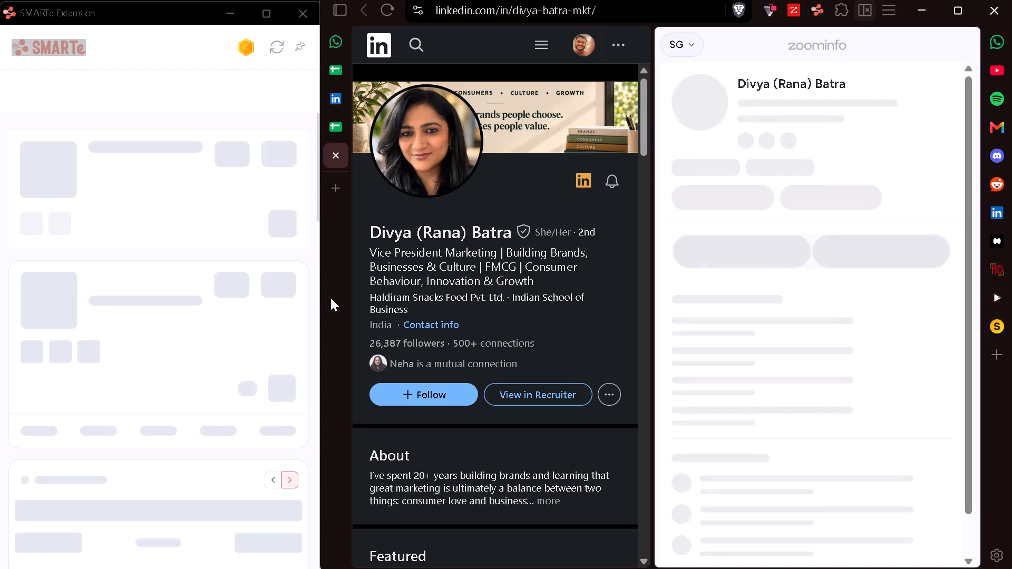
Reveal the row 515 contact's details in SMARTe and copy the email into cell C515 of Sheet1.
{"action": "left_click", "coordinate": [258, 234]}
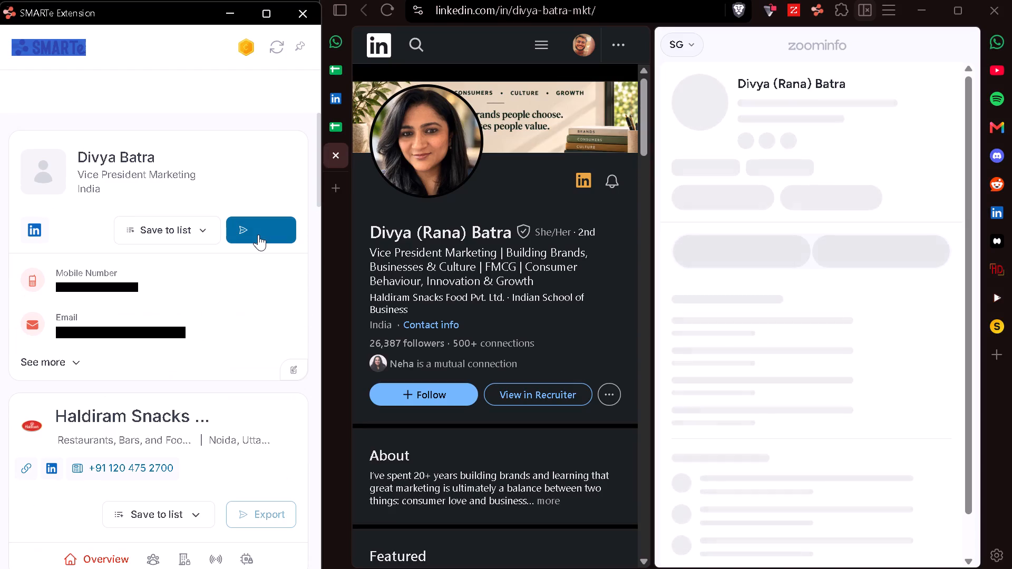
{"action": "left_click", "coordinate": [203, 333]}
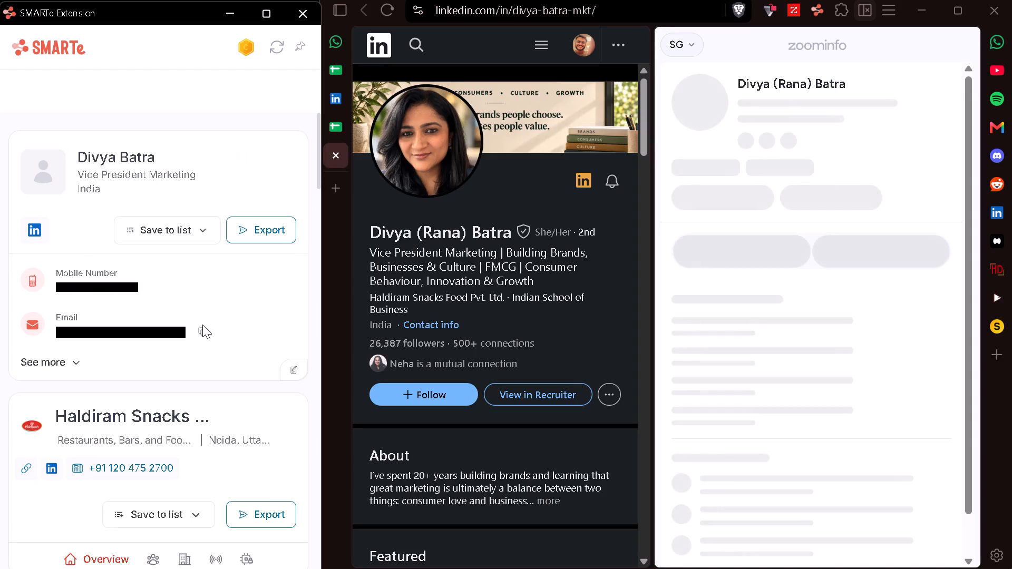
{"action": "left_click", "coordinate": [201, 334]}
{"action": "left_click", "coordinate": [336, 129]}
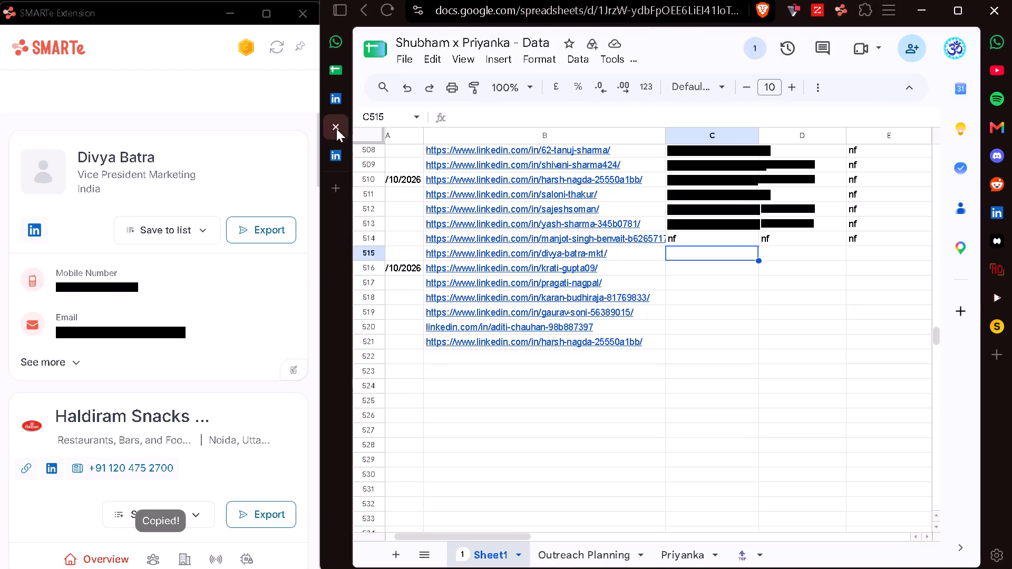
{"action": "key", "text": "ctrl+v"}
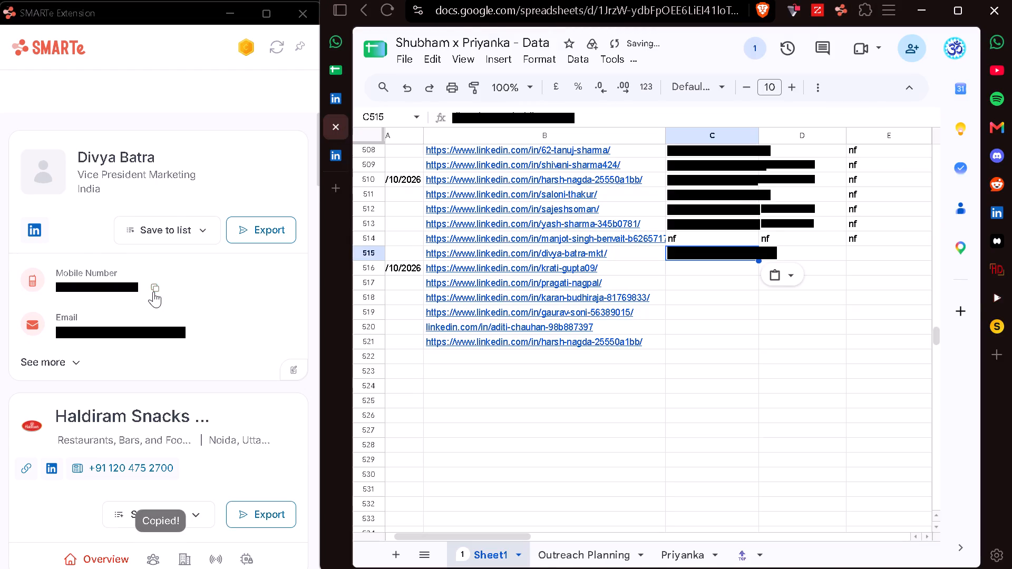
Copy the contact's mobile number from SMARTe into cell D515 and strip the leading prefix from it.
{"action": "left_click", "coordinate": [153, 291]}
{"action": "left_click", "coordinate": [794, 256]}
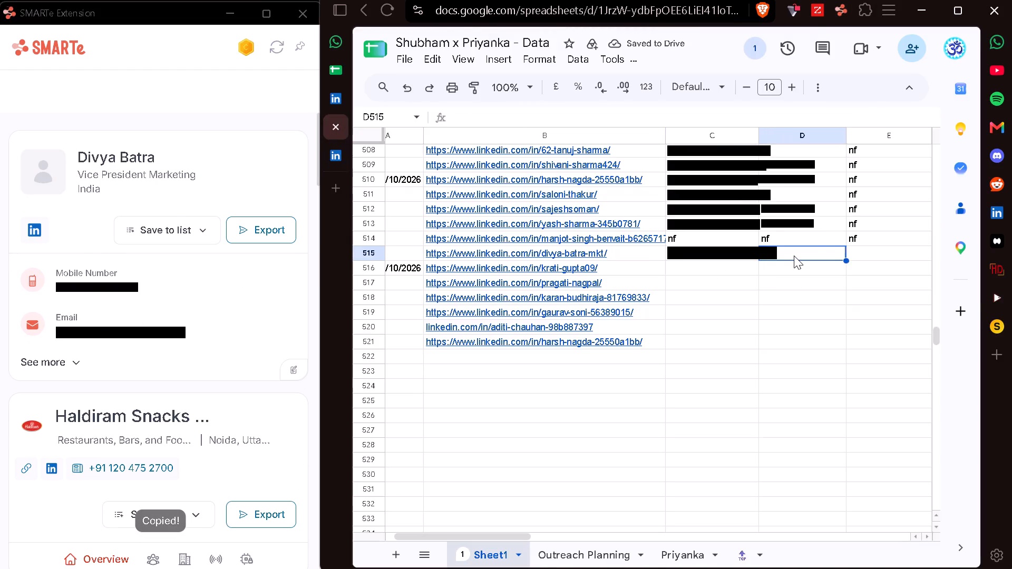
{"action": "key", "text": "ctrl+v"}
{"action": "left_click", "coordinate": [472, 118]}
{"action": "key", "text": "BackSpace"}
{"action": "key", "text": "BackSpace"}
{"action": "key", "text": "BackSpace"}
{"action": "key", "text": "BackSpace"}
{"action": "key", "text": "BackSpace"}
{"action": "key", "text": "BackSpace"}
{"action": "key", "text": "BackSpace"}
{"action": "key", "text": "BackSpace"}
{"action": "key", "text": "BackSpace"}
{"action": "key", "text": "BackSpace"}
{"action": "key", "text": "BackSpace"}
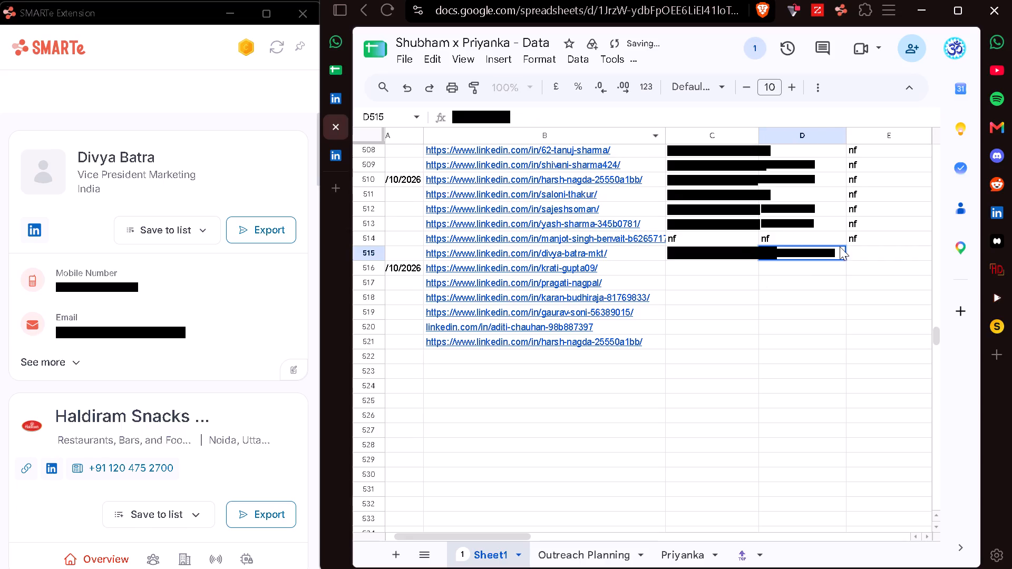
Enter nf in cell E515 of Sheet1.
{"action": "left_click", "coordinate": [858, 254]}
{"action": "type", "text": "nf"}
{"action": "key", "text": "Down"}
{"action": "key", "text": "Left"}
{"action": "key", "text": "Left"}
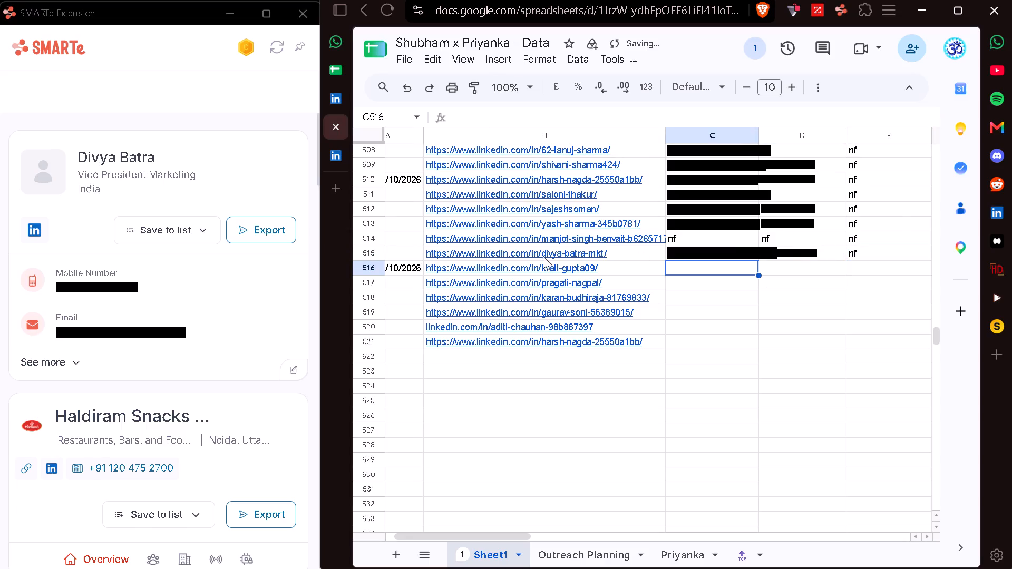
Open the row 516 LinkedIn profile alongside ZoomInfo and send a connection request without a note.
{"action": "left_click", "coordinate": [530, 293]}
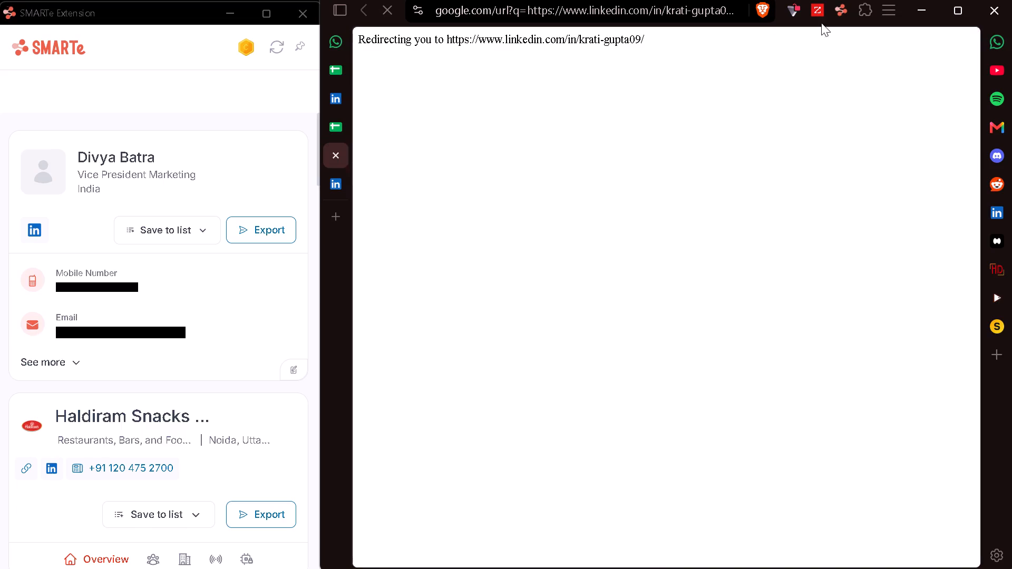
{"action": "left_click", "coordinate": [823, 19]}
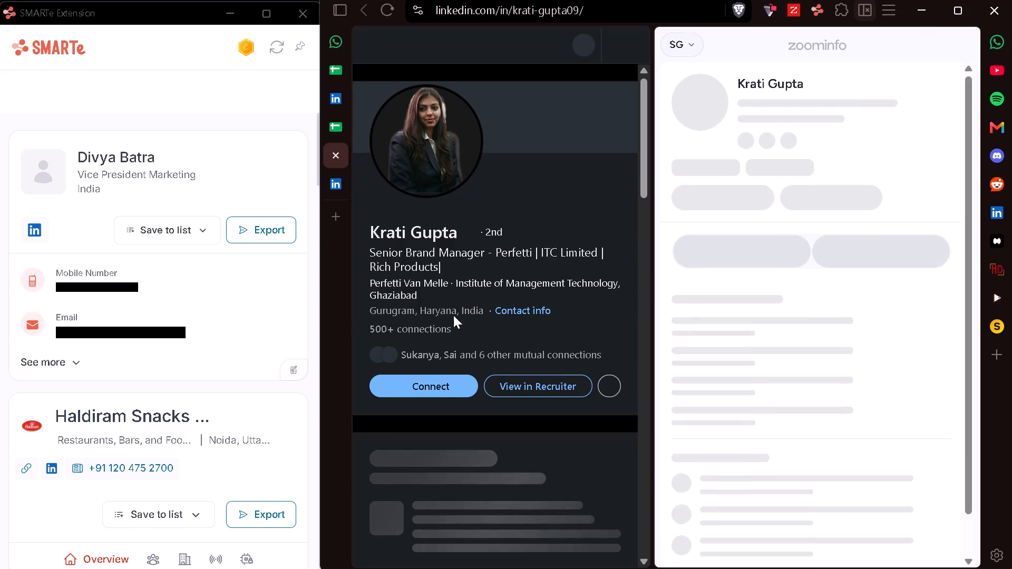
{"action": "left_click", "coordinate": [434, 371]}
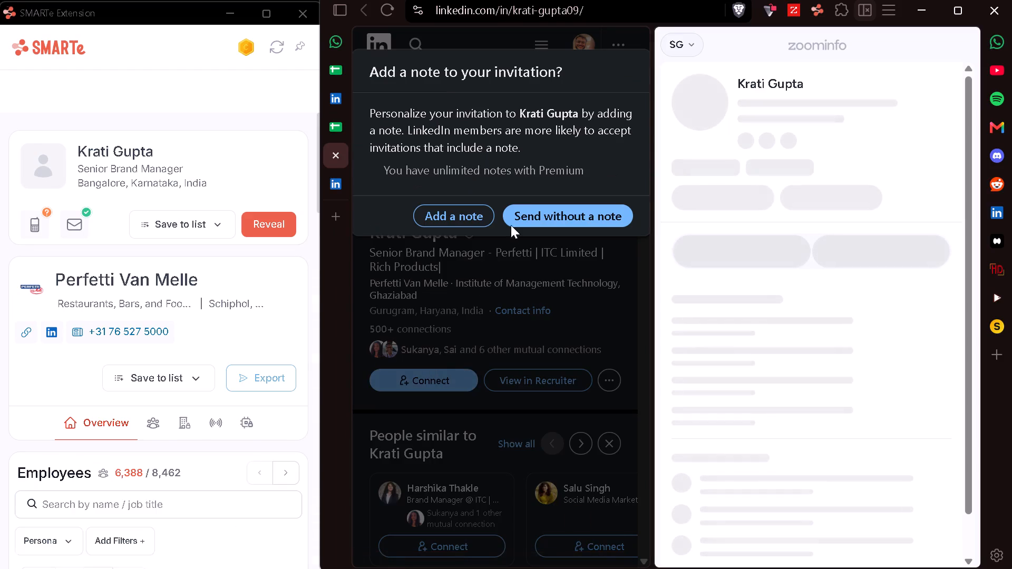
{"action": "left_click", "coordinate": [530, 221]}
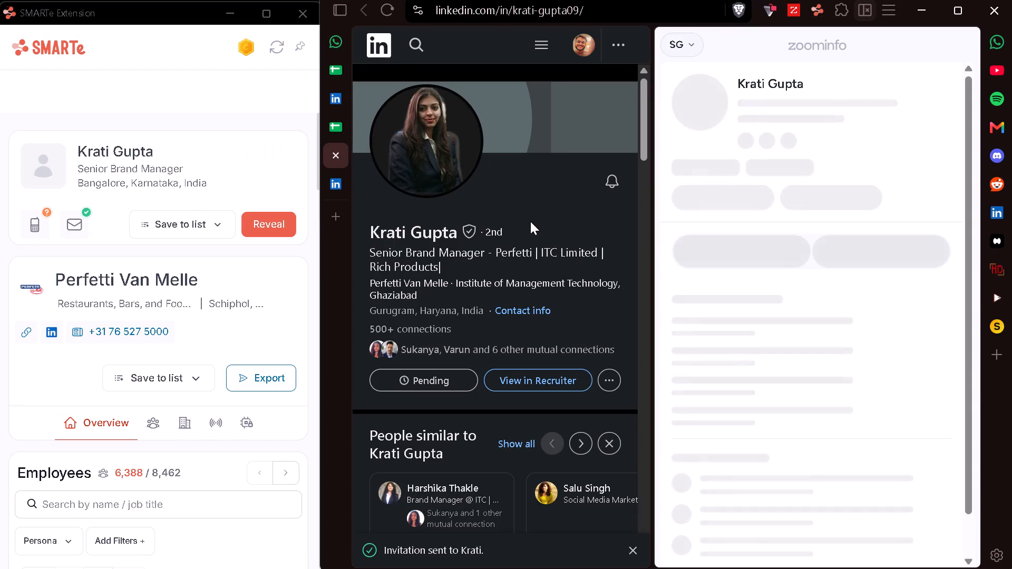
Reveal the row 516 contact's details in SMARTe and close the leftover row 515 profile.
{"action": "left_click", "coordinate": [276, 236]}
{"action": "left_click", "coordinate": [342, 176]}
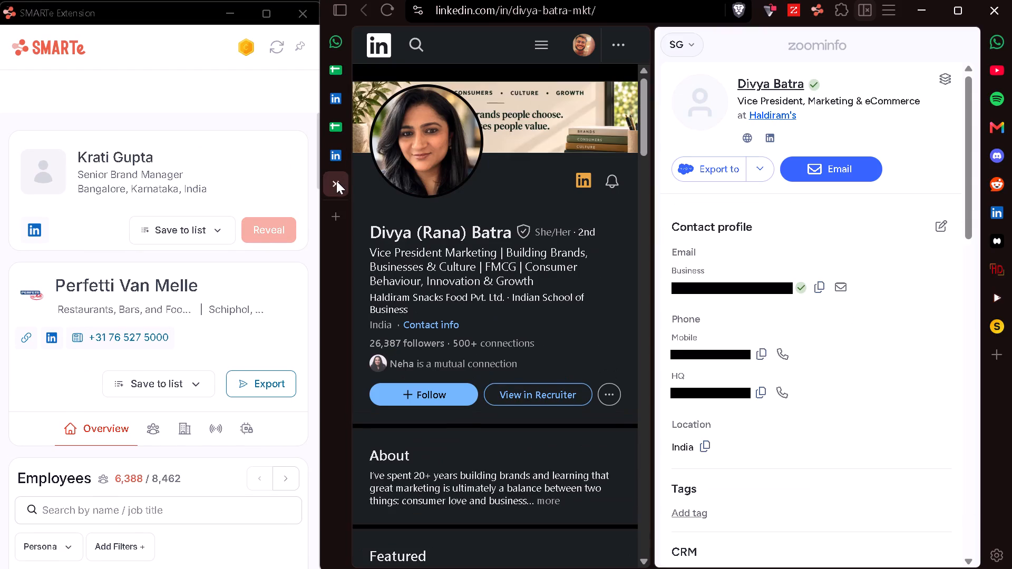
{"action": "left_click", "coordinate": [336, 181]}
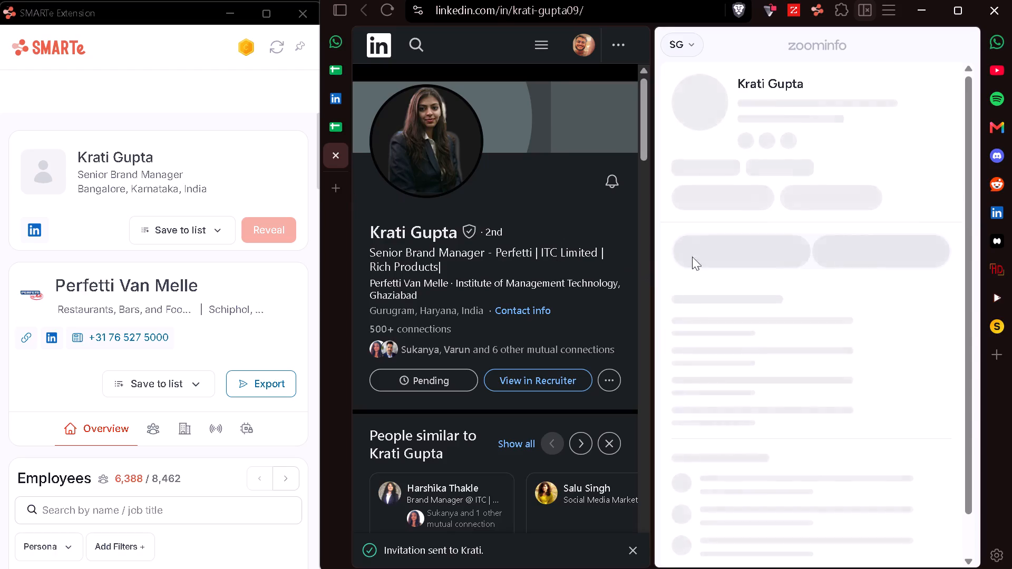
Copy the row 516 contact's business email from ZoomInfo into cell C516 of Sheet1.
{"action": "left_click", "coordinate": [850, 291]}
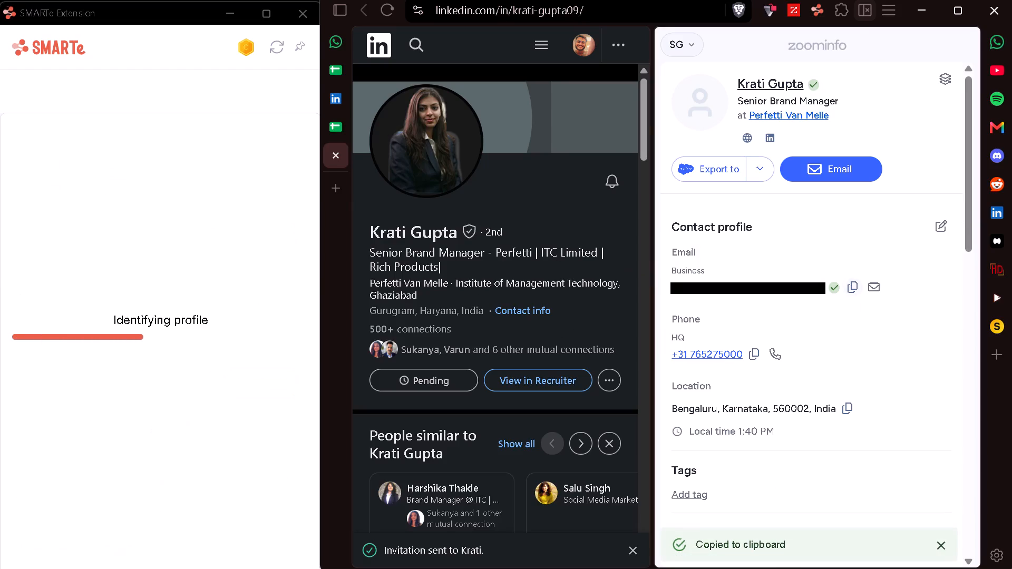
{"action": "left_click", "coordinate": [872, 10]}
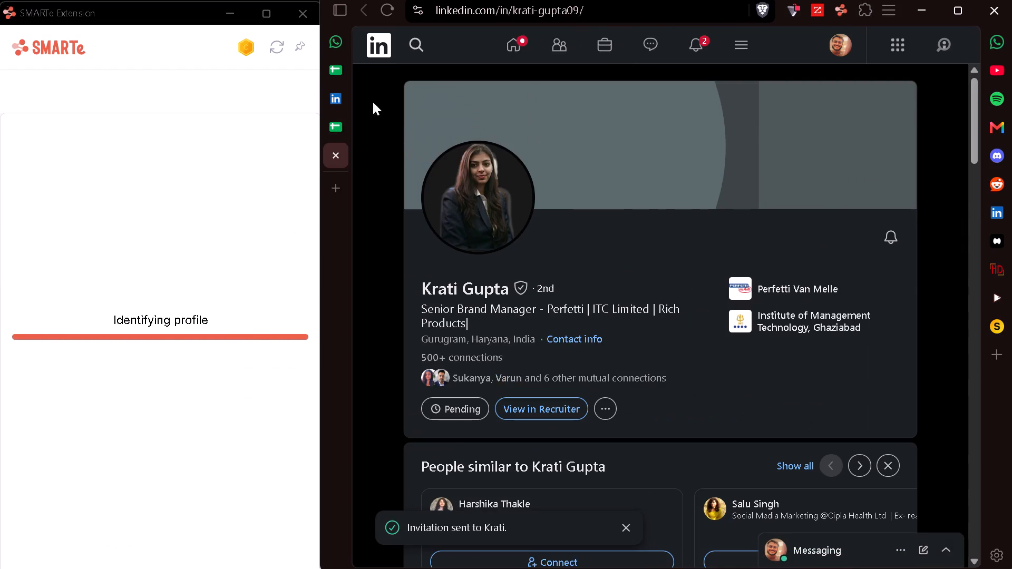
{"action": "left_click", "coordinate": [336, 133]}
{"action": "key", "text": "ctrl+v"}
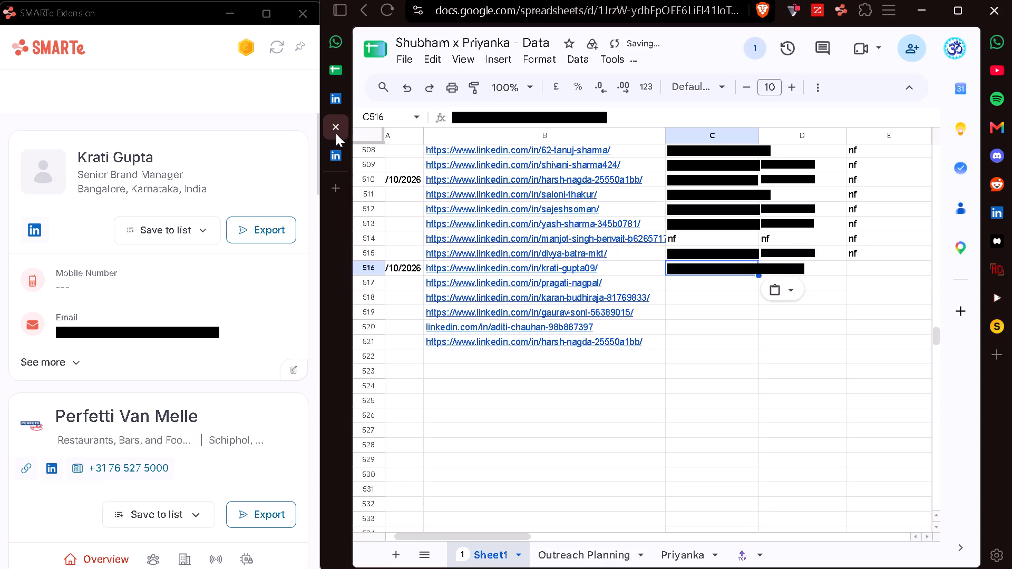
Close the row 516 profile and enter nf in cells D516 and E516 of Sheet1.
{"action": "key", "text": "Right"}
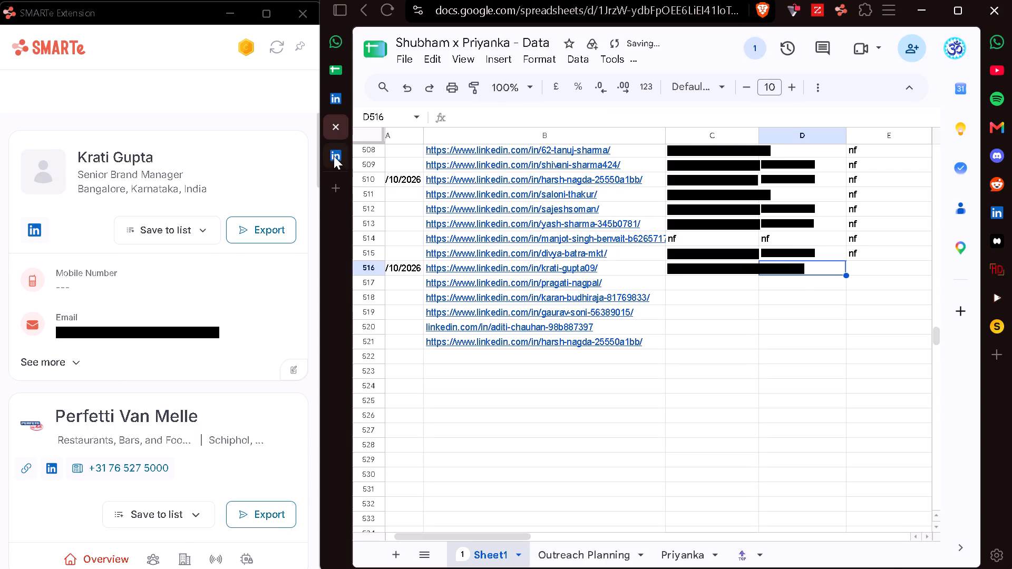
{"action": "double_click", "coordinate": [334, 156]}
{"action": "type", "text": "nf"}
{"action": "key", "text": "Right"}
{"action": "type", "text": "nf"}
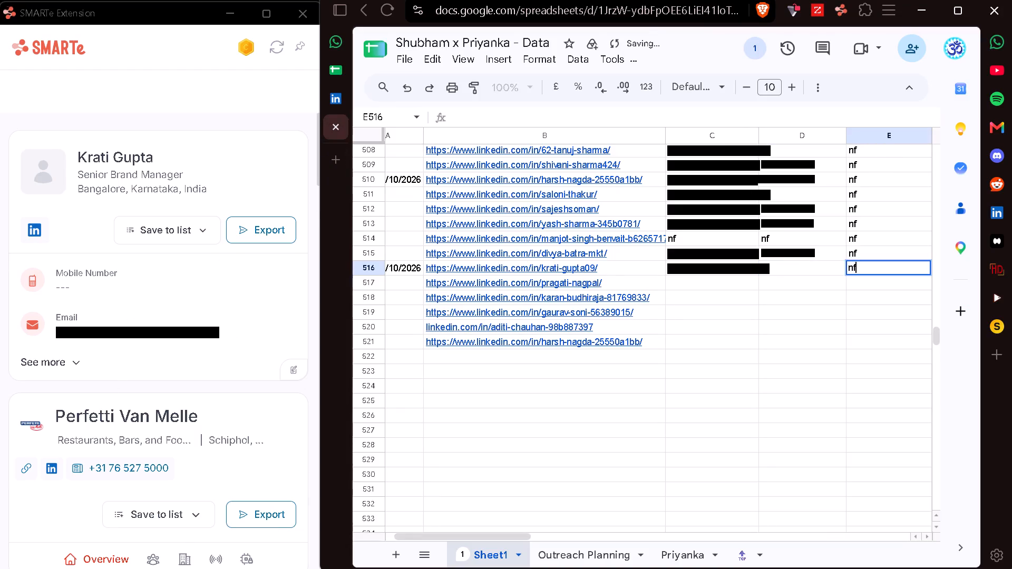
{"action": "key", "text": "Down"}
{"action": "key", "text": "Left"}
{"action": "key", "text": "Left"}
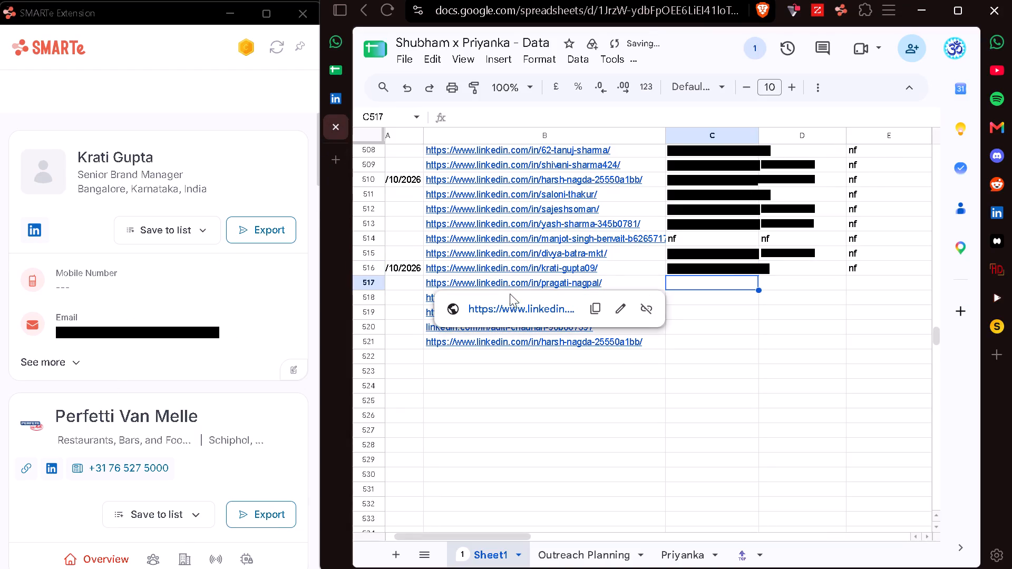
Open the row 517 LinkedIn profile alongside ZoomInfo and copy the contact's email from SMARTe into cell C517.
{"action": "left_click", "coordinate": [526, 310]}
{"action": "left_click", "coordinate": [818, 8]}
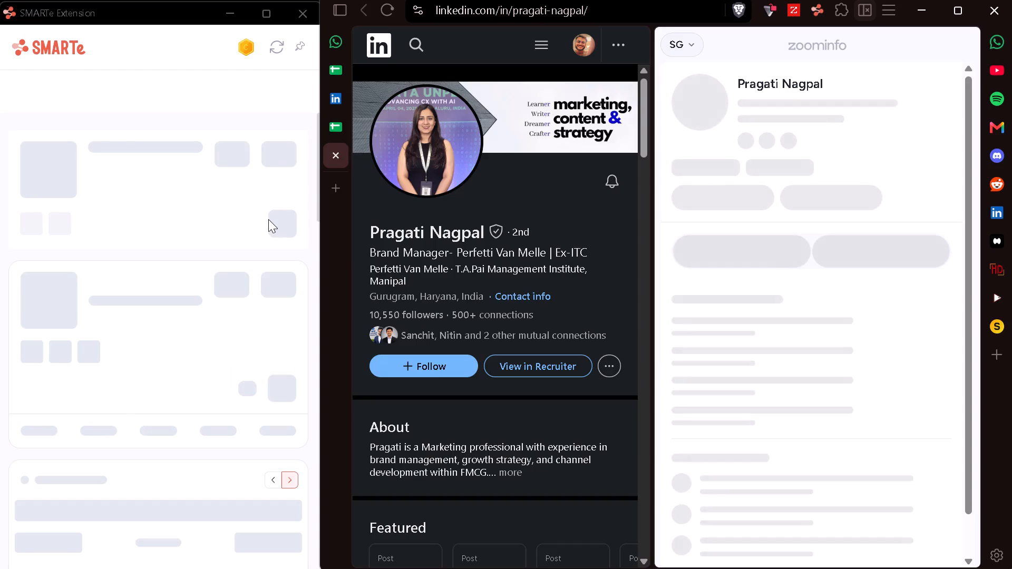
{"action": "left_click", "coordinate": [250, 333]}
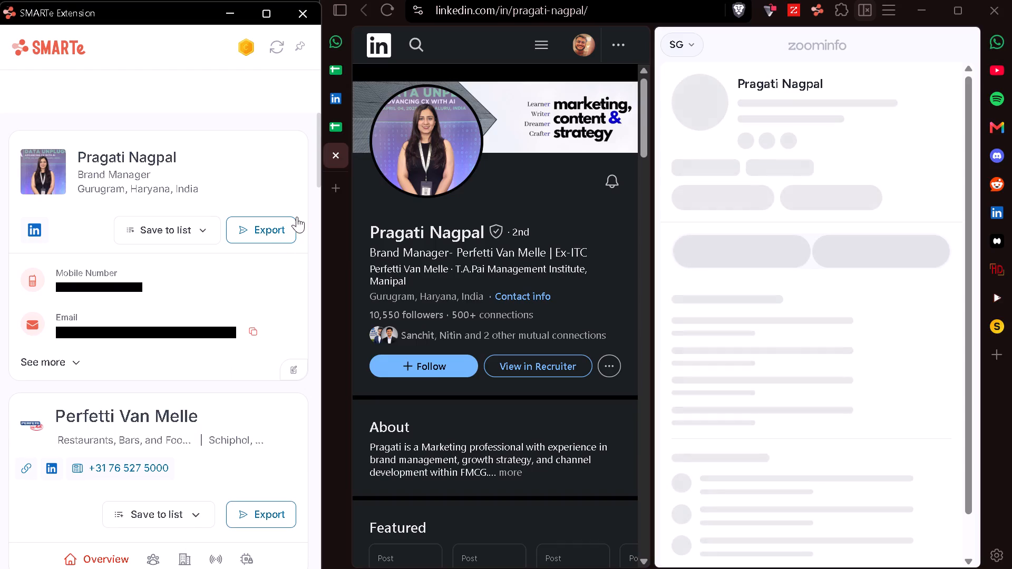
{"action": "left_click", "coordinate": [333, 133]}
{"action": "key", "text": "ctrl+v"}
{"action": "key", "text": "Right"}
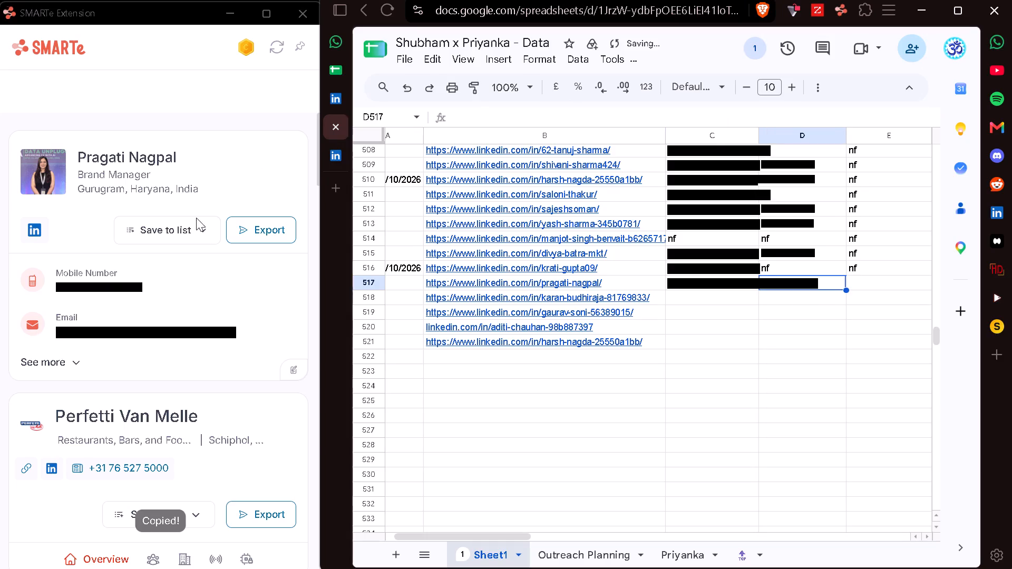
Copy the row 517 contact's mobile number from SMARTe into cell D517 and strip the leading prefix from it.
{"action": "left_click", "coordinate": [153, 286]}
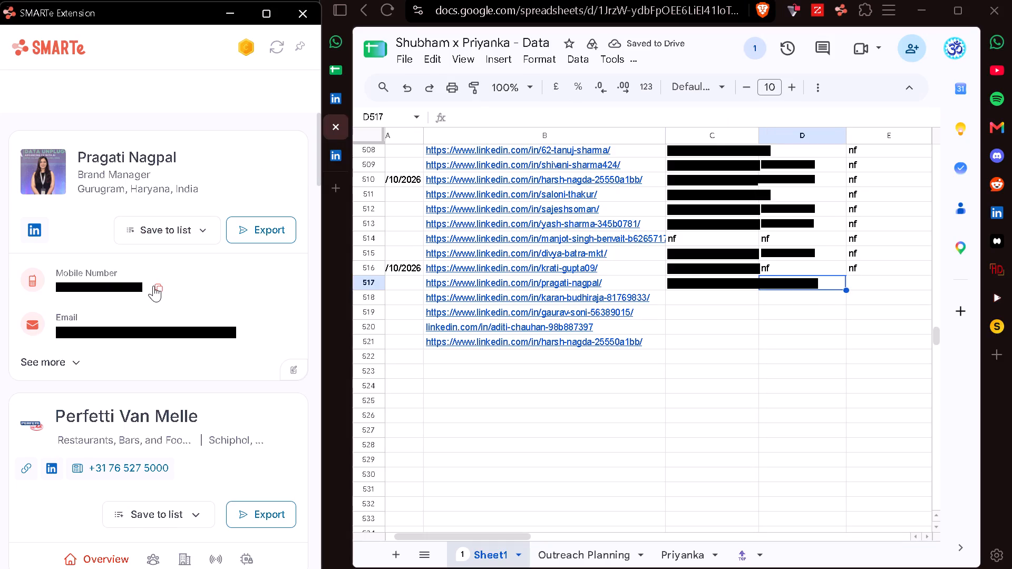
{"action": "left_click", "coordinate": [791, 282]}
{"action": "key", "text": "ctrl+v"}
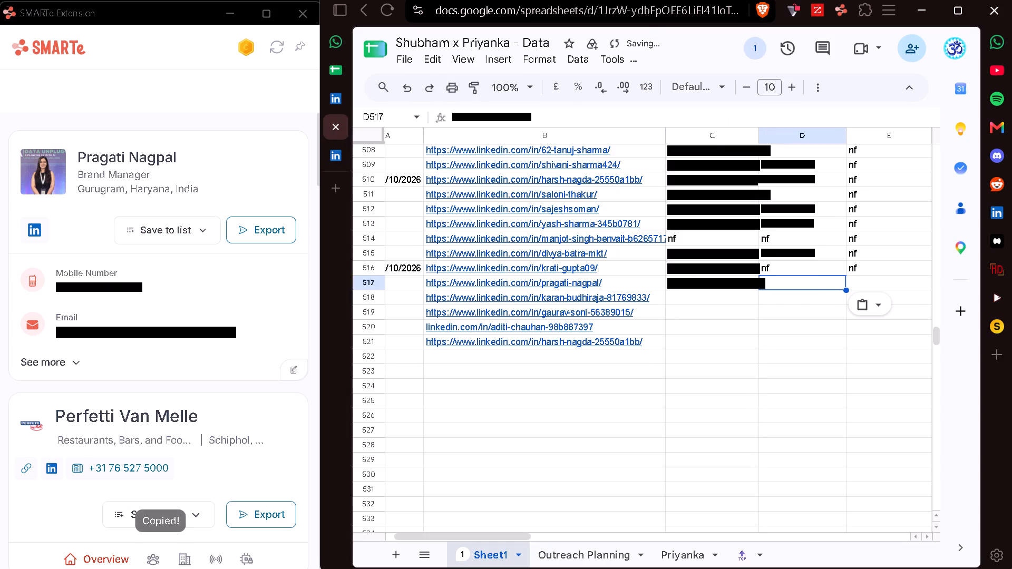
{"action": "left_click", "coordinate": [479, 119]}
{"action": "key", "text": "Left"}
{"action": "key", "text": "BackSpace"}
{"action": "key", "text": "BackSpace"}
{"action": "key", "text": "BackSpace"}
{"action": "key", "text": "BackSpace"}
{"action": "key", "text": "BackSpace"}
{"action": "key", "text": "BackSpace"}
{"action": "key", "text": "BackSpace"}
{"action": "key", "text": "BackSpace"}
{"action": "key", "text": "BackSpace"}
{"action": "key", "text": "BackSpace"}
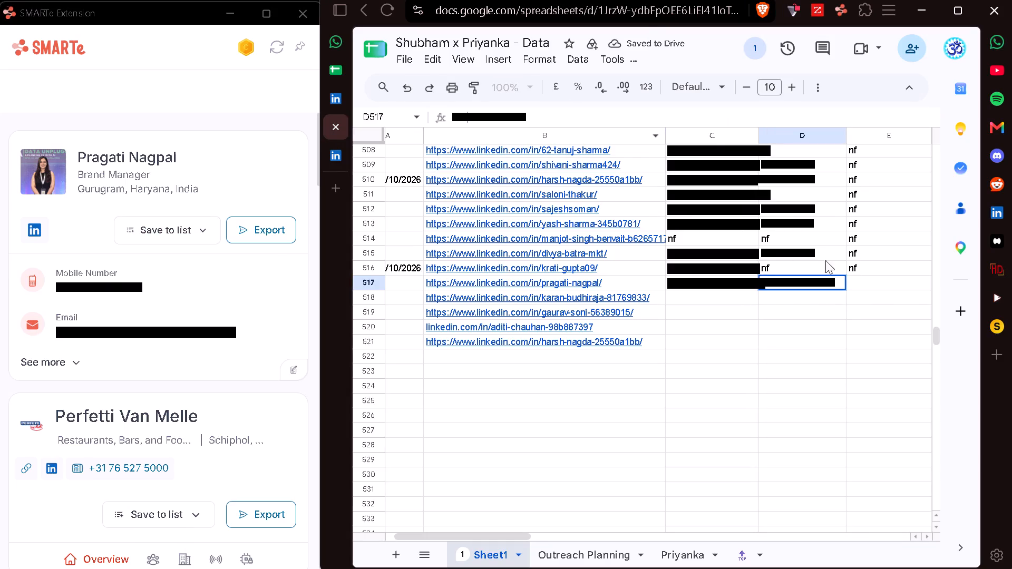
Enter nf in cell E517 of Sheet1.
{"action": "left_click", "coordinate": [869, 286]}
{"action": "type", "text": "nf"}
{"action": "key", "text": "Down"}
{"action": "key", "text": "Left"}
{"action": "key", "text": "Left"}
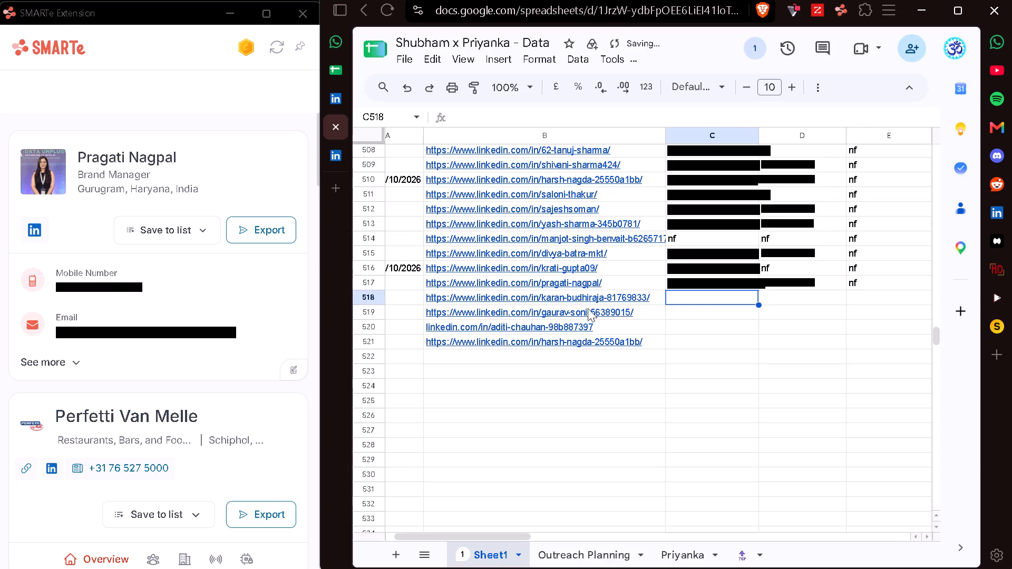
Open the row 518 LinkedIn profile alongside ZoomInfo and reveal the contact's details in SMARTe.
{"action": "left_click", "coordinate": [527, 330]}
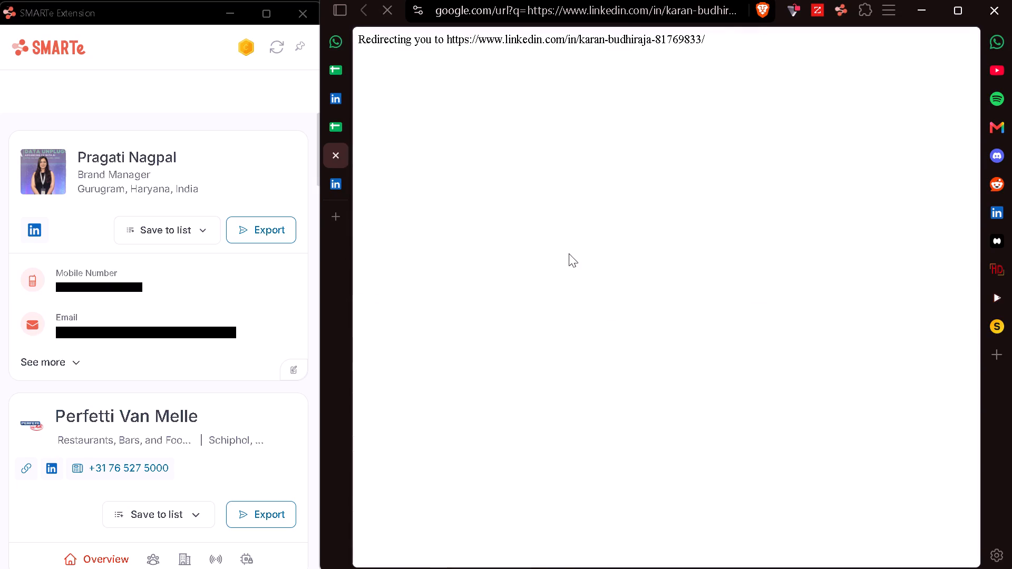
{"action": "left_click", "coordinate": [818, 9]}
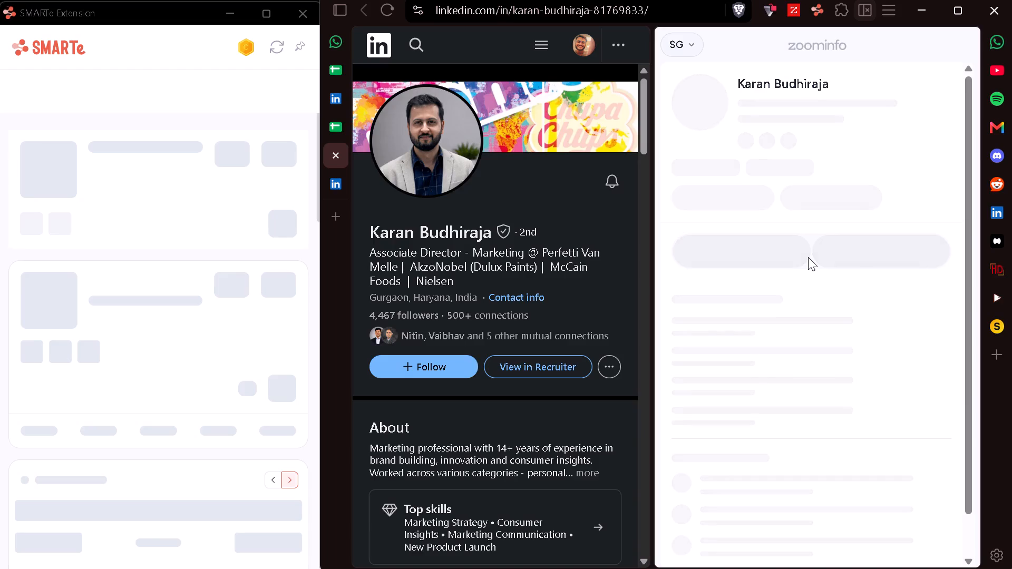
{"action": "left_click", "coordinate": [289, 227]}
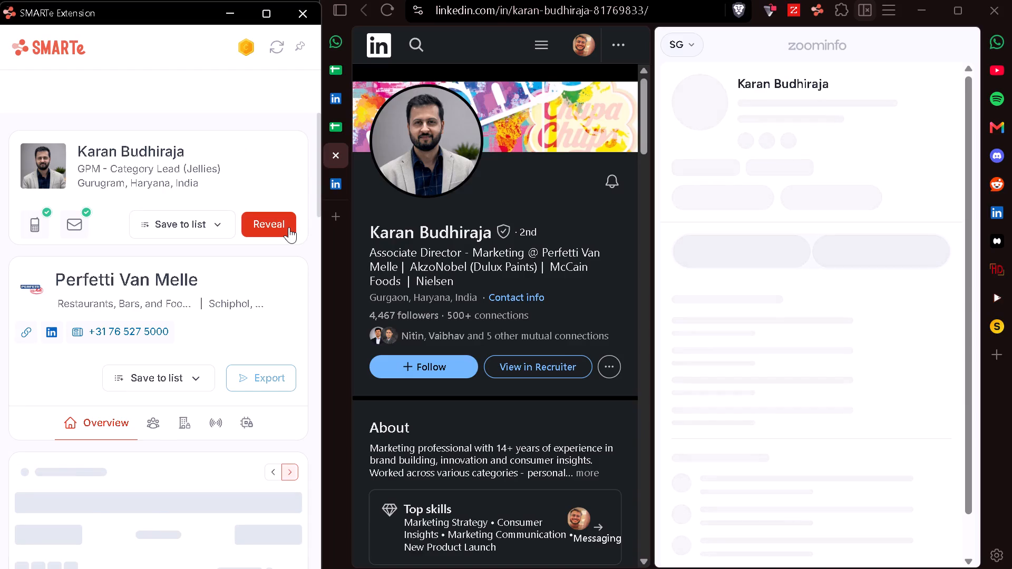
Close the leftover row 517 profile and copy the row 518 contact's email from SMARTe into cell C518.
{"action": "double_click", "coordinate": [337, 182]}
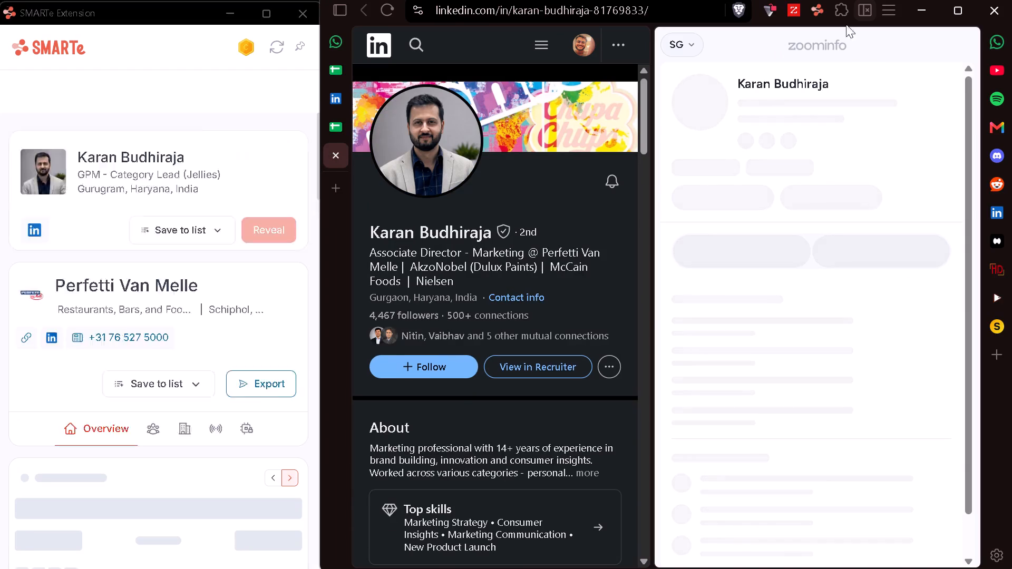
{"action": "left_click", "coordinate": [865, 10]}
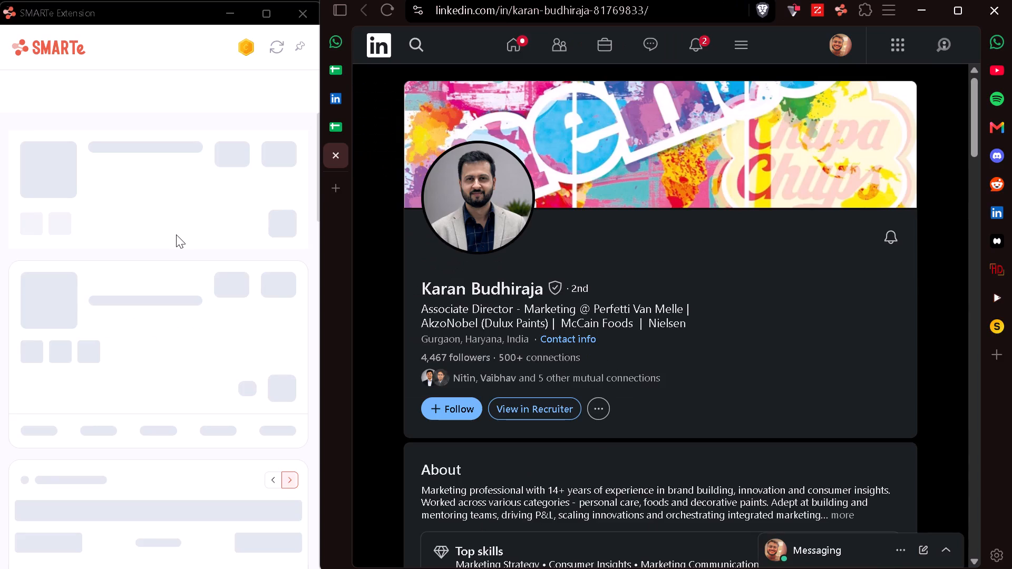
{"action": "left_click", "coordinate": [259, 329]}
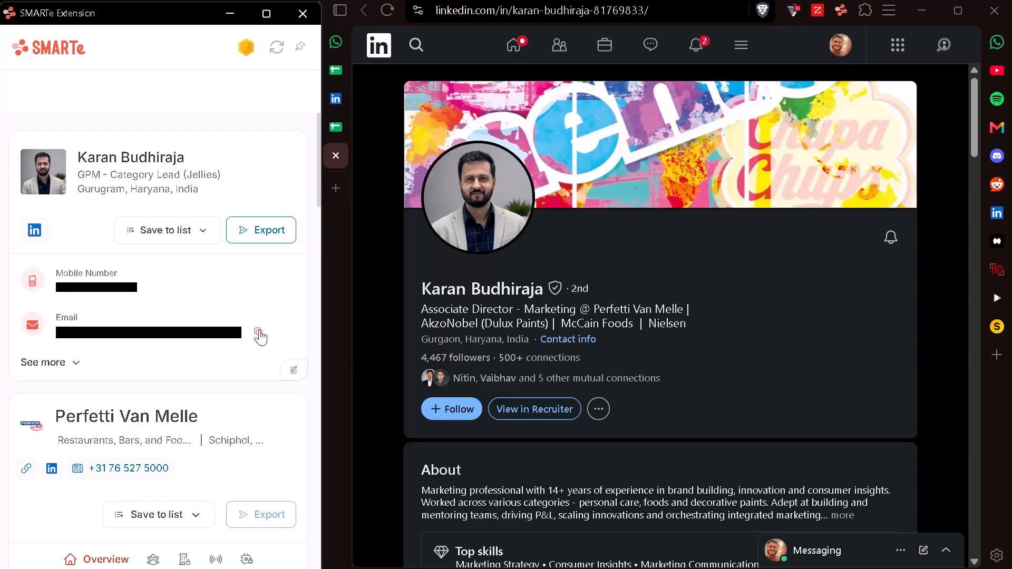
{"action": "left_click", "coordinate": [339, 131]}
{"action": "key", "text": "ctrl+v"}
{"action": "key", "text": "Right"}
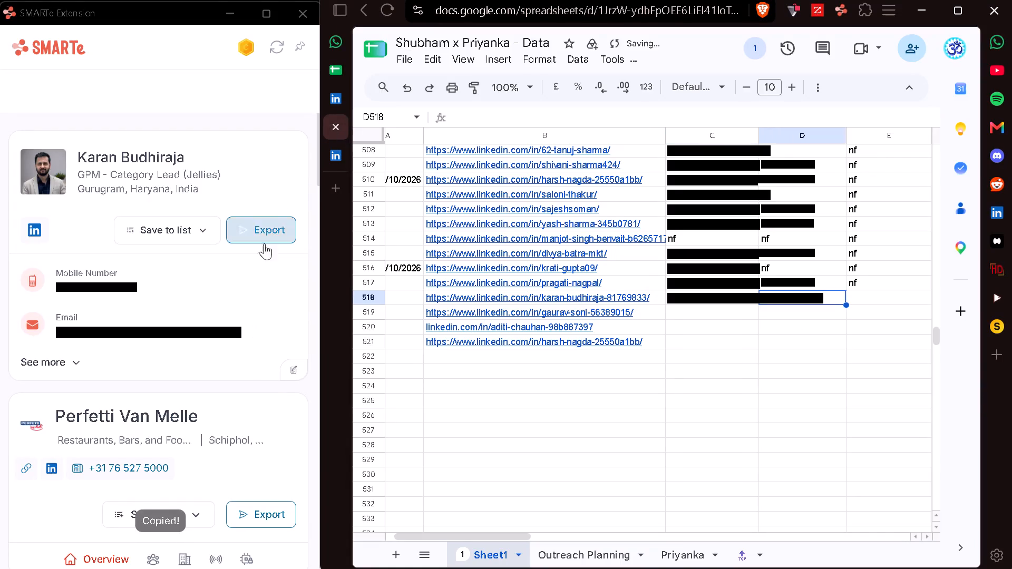
Copy the row 518 contact's mobile number from SMARTe into cell D518 and strip the leading prefix from it.
{"action": "left_click", "coordinate": [153, 283]}
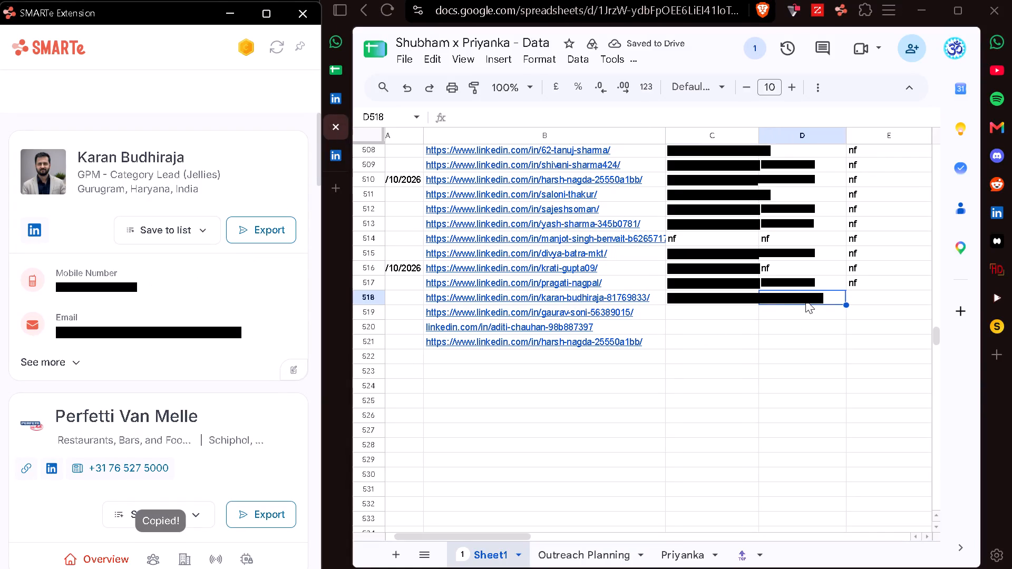
{"action": "key", "text": "ctrl+v"}
{"action": "left_click", "coordinate": [805, 300]}
{"action": "key", "text": "ctrl+v"}
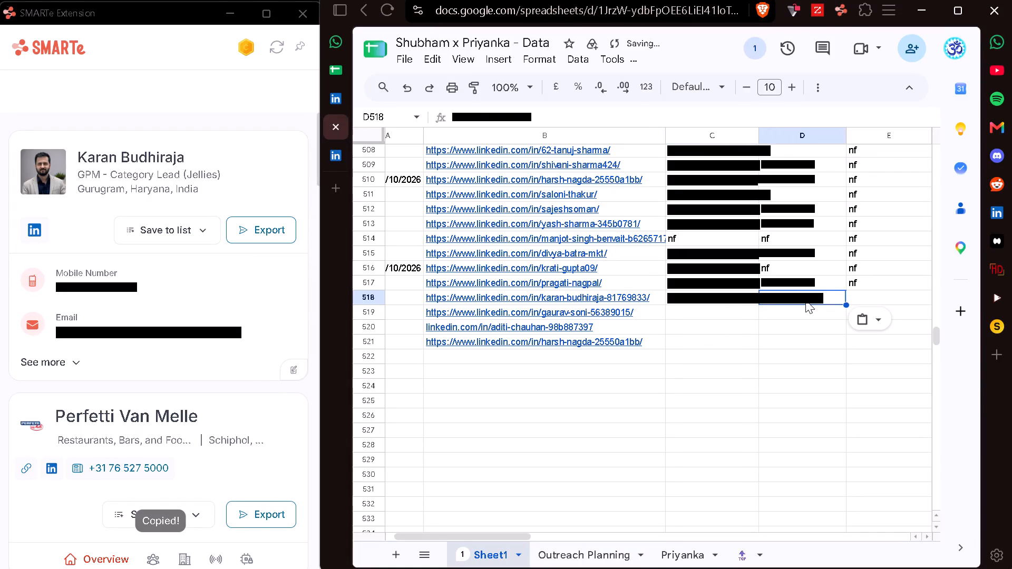
{"action": "left_click", "coordinate": [467, 116]}
{"action": "key", "text": "Right"}
{"action": "key", "text": "BackSpace"}
{"action": "key", "text": "BackSpace"}
{"action": "key", "text": "BackSpace"}
{"action": "key", "text": "BackSpace"}
{"action": "key", "text": "BackSpace"}
{"action": "key", "text": "BackSpace"}
{"action": "key", "text": "BackSpace"}
{"action": "key", "text": "BackSpace"}
{"action": "key", "text": "BackSpace"}
{"action": "key", "text": "BackSpace"}
{"action": "key", "text": "BackSpace"}
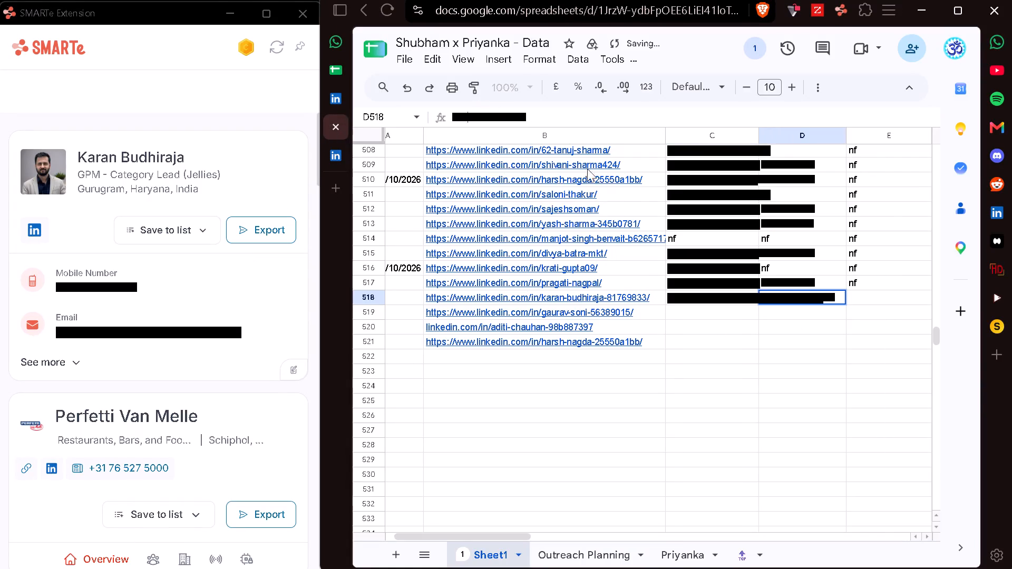
Enter nf in cell E518 of Sheet1.
{"action": "left_click", "coordinate": [861, 307]}
{"action": "key", "text": "Up"}
{"action": "type", "text": "nf"}
{"action": "key", "text": "Down"}
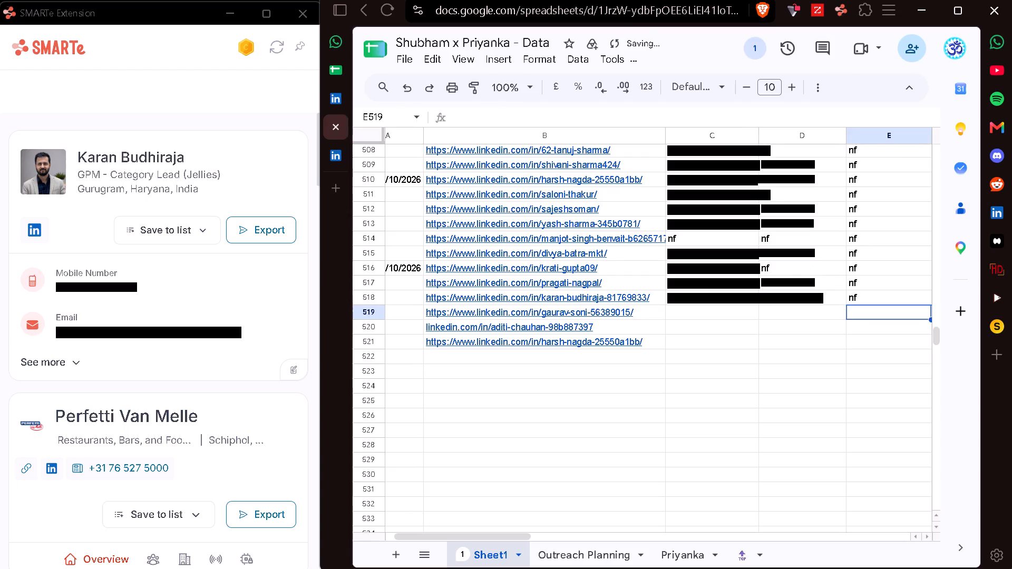
{"action": "key", "text": "Left"}
{"action": "key", "text": "Left"}
Open the row 519 LinkedIn profile alongside ZoomInfo and send the contact a connection request.
{"action": "left_click", "coordinate": [546, 335]}
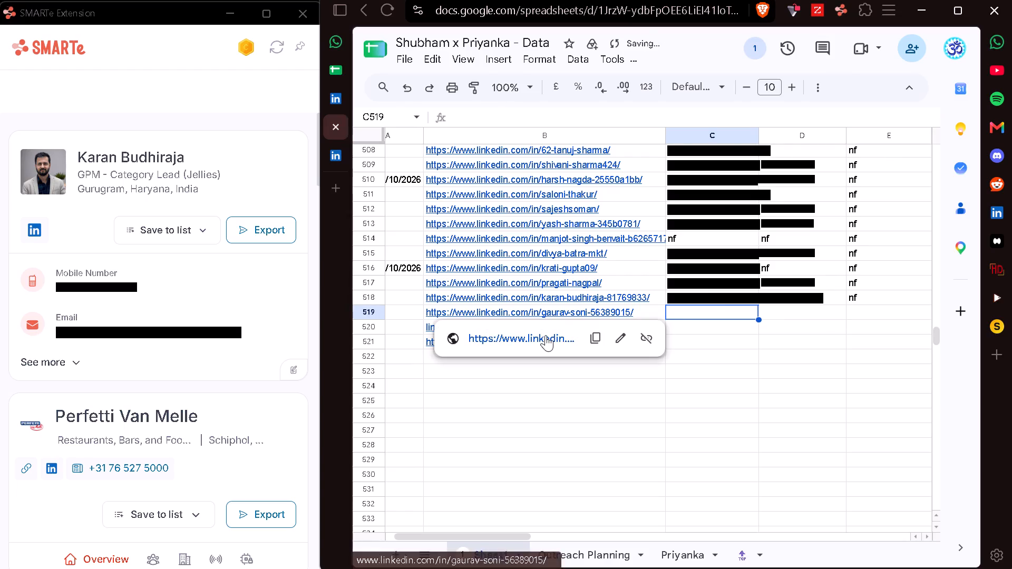
{"action": "left_click", "coordinate": [812, 6]}
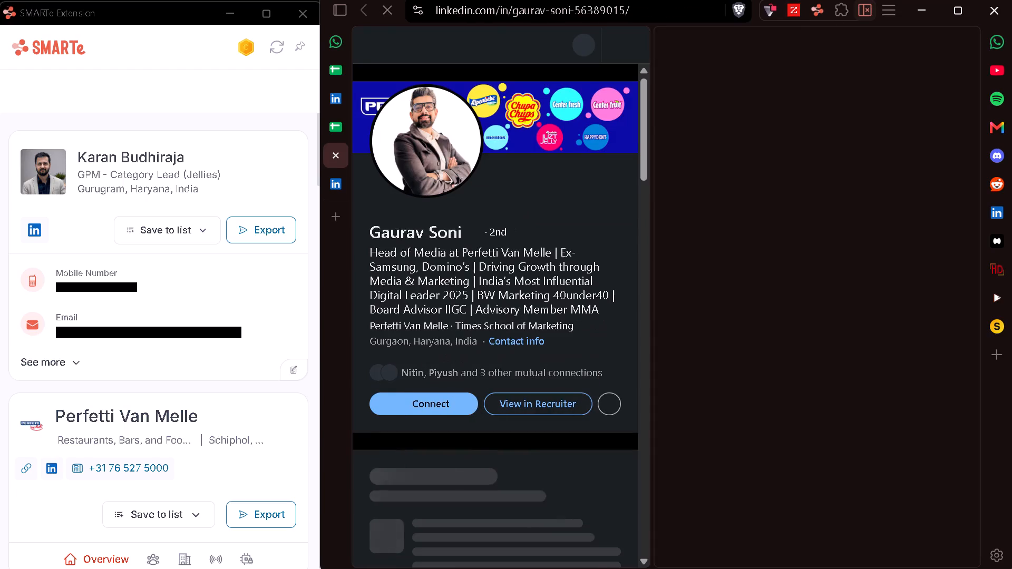
{"action": "left_click", "coordinate": [435, 409]}
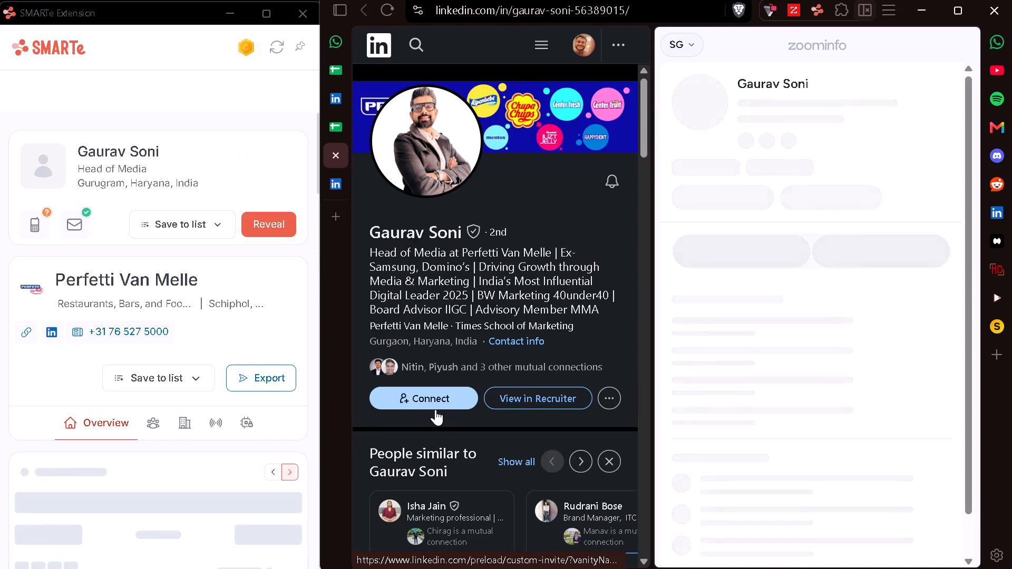
{"action": "left_click", "coordinate": [417, 406]}
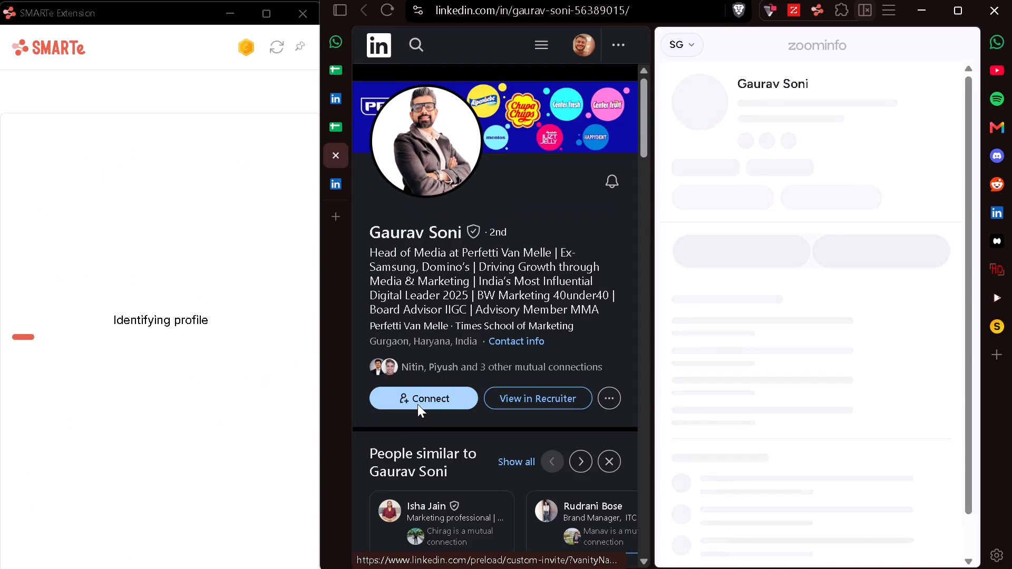
{"action": "left_click", "coordinate": [417, 404]}
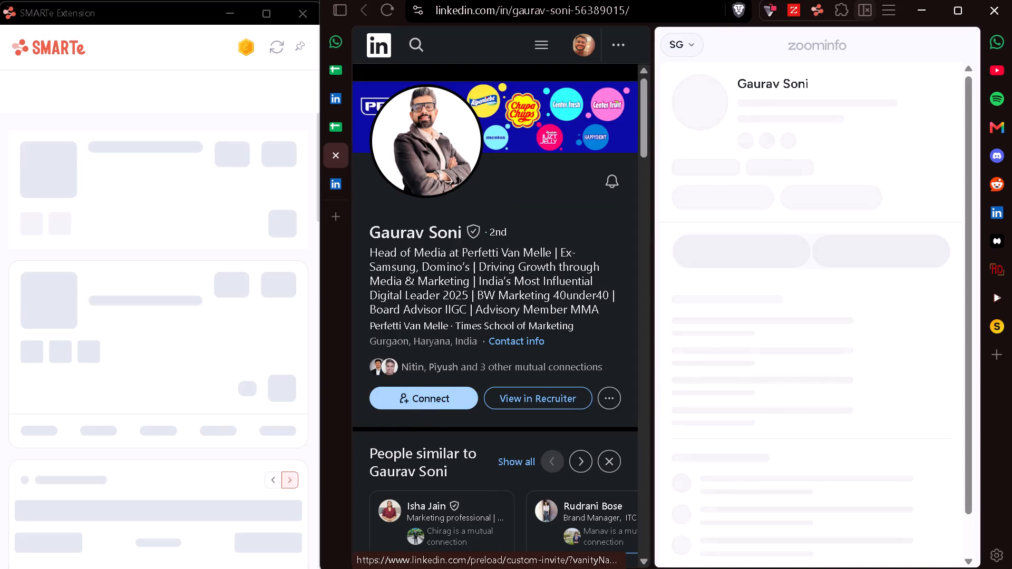
{"action": "left_click", "coordinate": [554, 216]}
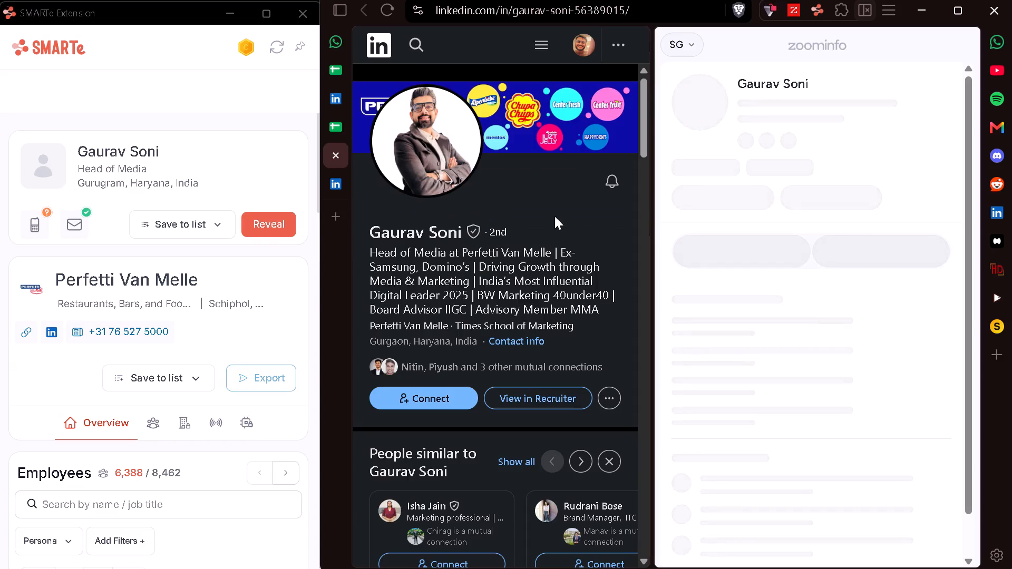
Reveal the row 519 contact's details in SMARTe and copy the email into cell C519.
{"action": "left_click", "coordinate": [277, 233]}
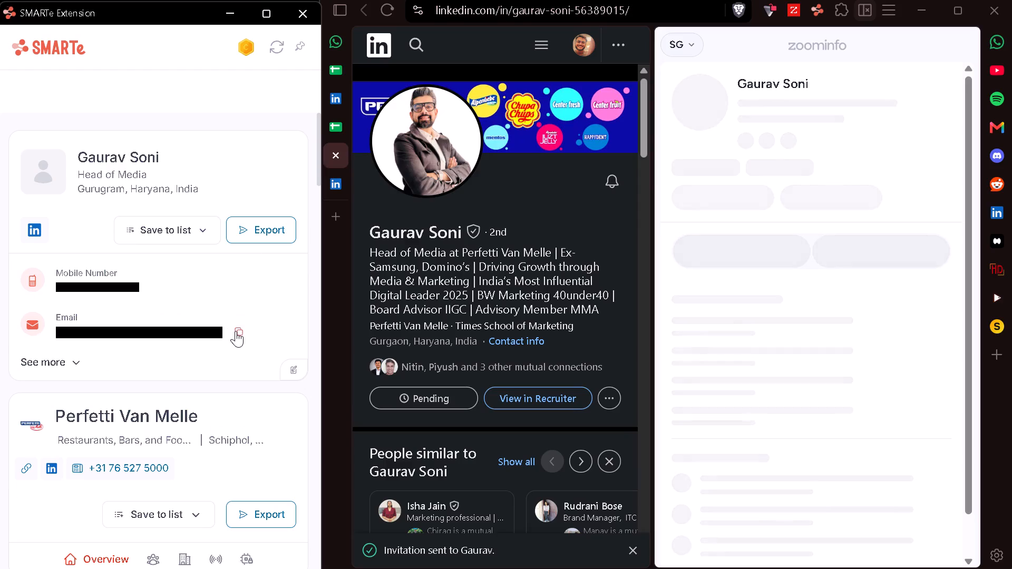
{"action": "left_click", "coordinate": [236, 331]}
{"action": "left_click", "coordinate": [340, 125]}
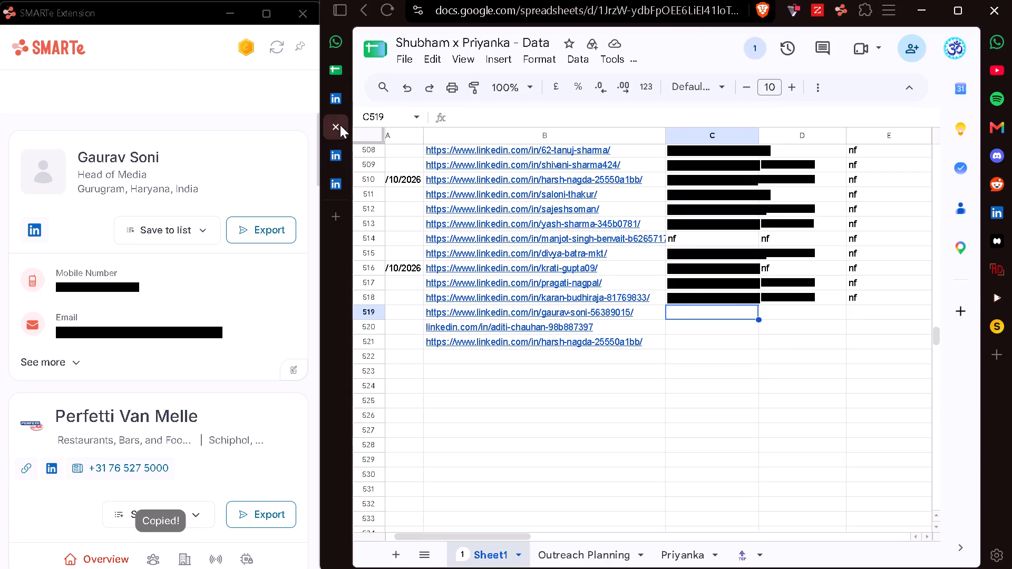
{"action": "key", "text": "ctrl+v"}
Copy the row 519 contact's mobile number from SMARTe into cell D519 and strip the leading prefix from it.
{"action": "key", "text": "Right"}
{"action": "left_click", "coordinate": [162, 286]}
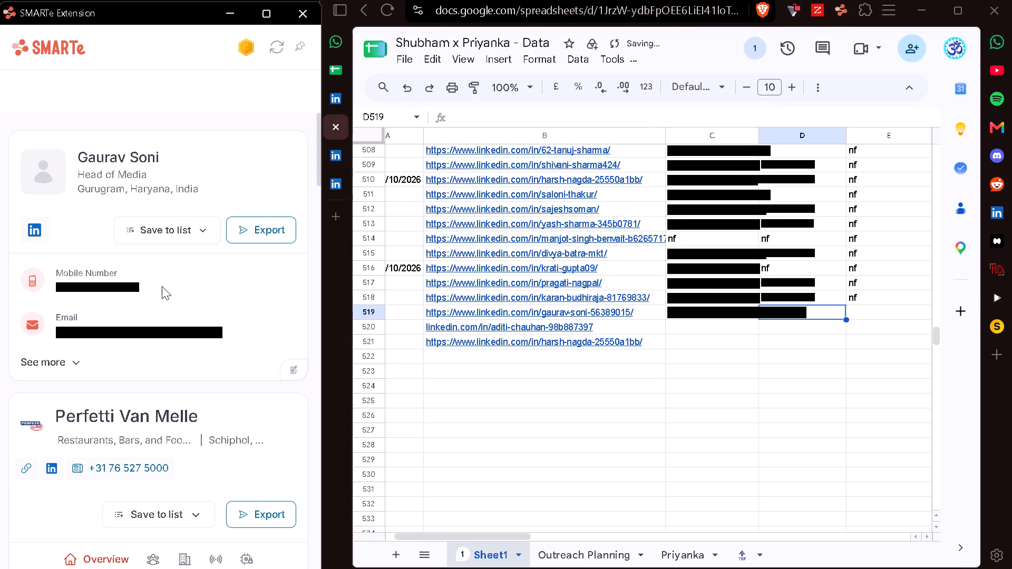
{"action": "left_click", "coordinate": [160, 287]}
{"action": "left_click", "coordinate": [796, 310]}
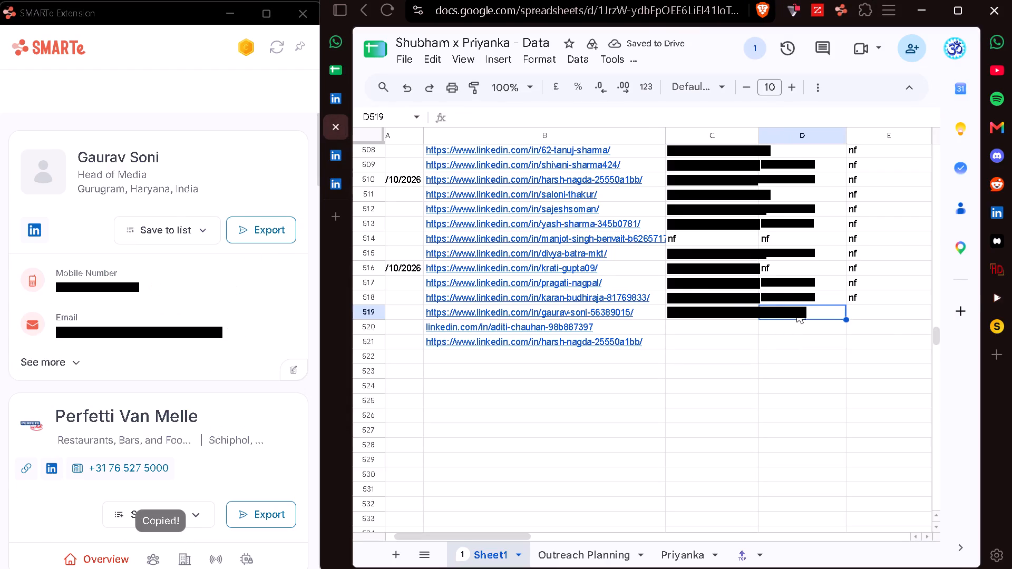
{"action": "key", "text": "ctrl+v"}
{"action": "left_click", "coordinate": [472, 119]}
{"action": "key", "text": "BackSpace"}
{"action": "key", "text": "BackSpace"}
{"action": "key", "text": "BackSpace"}
{"action": "key", "text": "BackSpace"}
{"action": "key", "text": "BackSpace"}
{"action": "key", "text": "BackSpace"}
{"action": "key", "text": "BackSpace"}
{"action": "key", "text": "BackSpace"}
{"action": "key", "text": "BackSpace"}
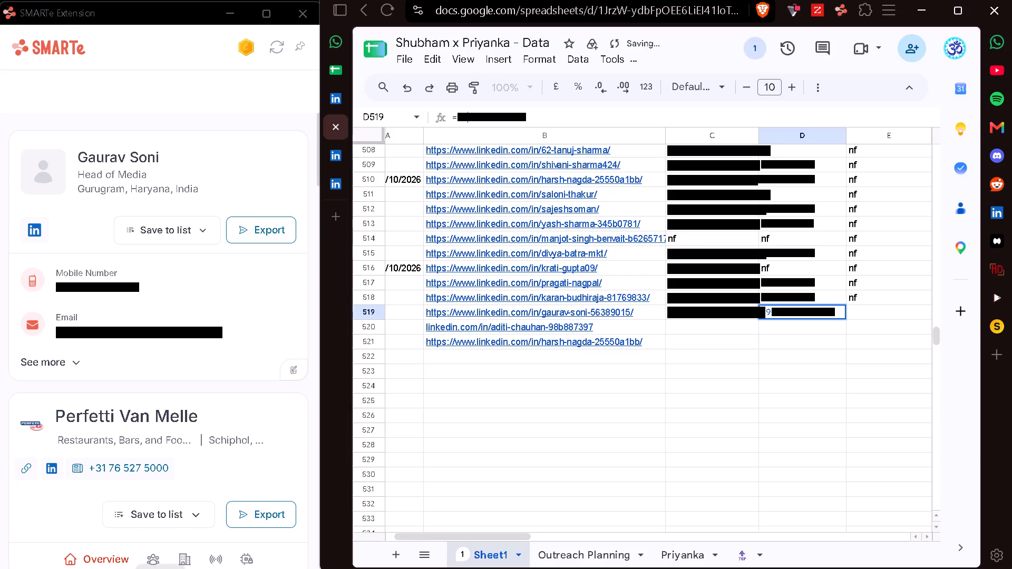
Enter nf in cell E519 of Sheet1.
{"action": "left_click", "coordinate": [875, 308]}
{"action": "key", "text": "m"}
{"action": "key", "text": "BackSpace"}
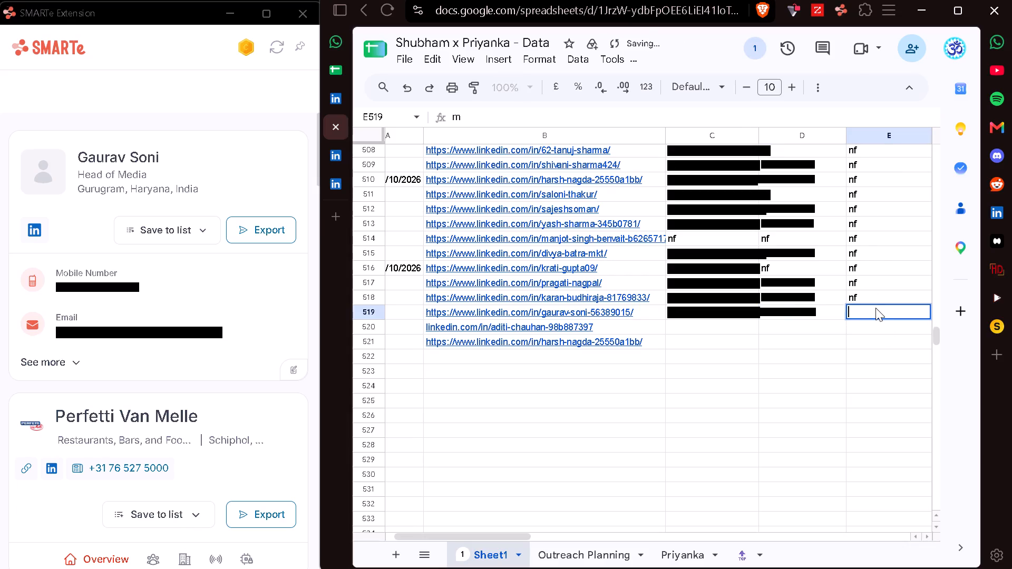
{"action": "type", "text": "nf"}
{"action": "key", "text": "Down"}
Open the row 520 LinkedIn profile alongside ZoomInfo and close the leftover profiles from the previous rows.
{"action": "key", "text": "Left"}
{"action": "key", "text": "Left"}
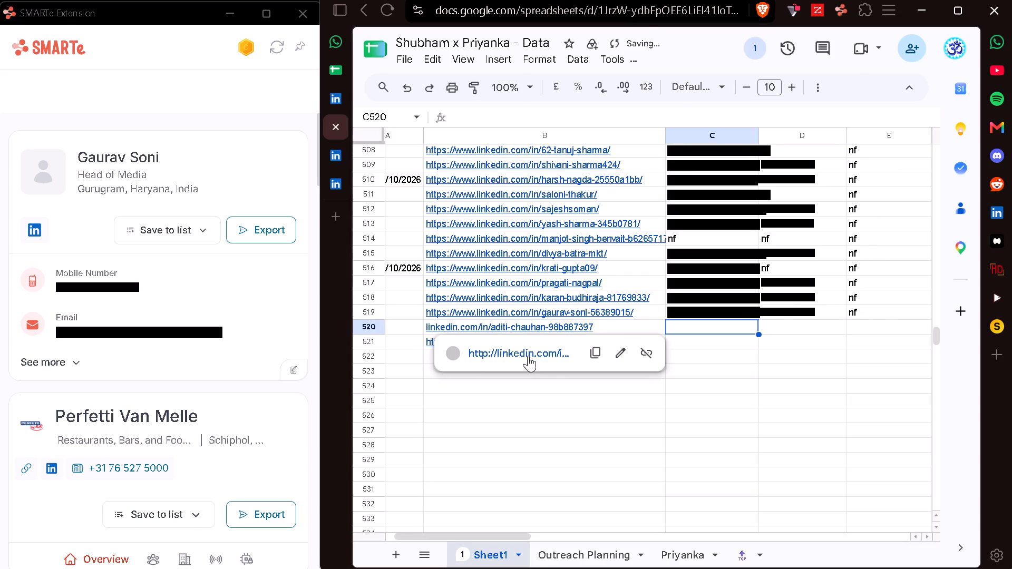
{"action": "left_click", "coordinate": [529, 357]}
{"action": "left_click", "coordinate": [811, 13]}
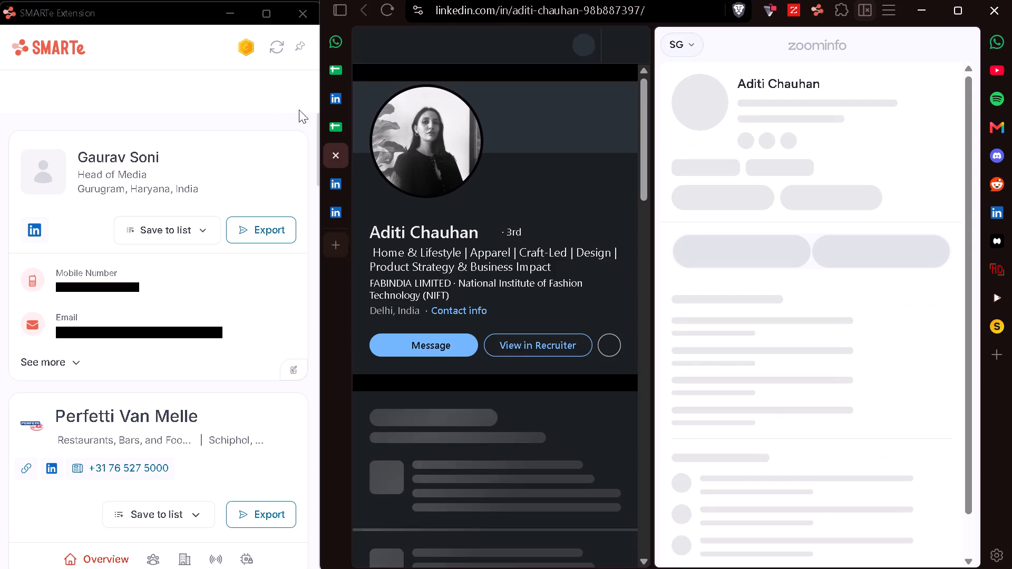
{"action": "double_click", "coordinate": [337, 214]}
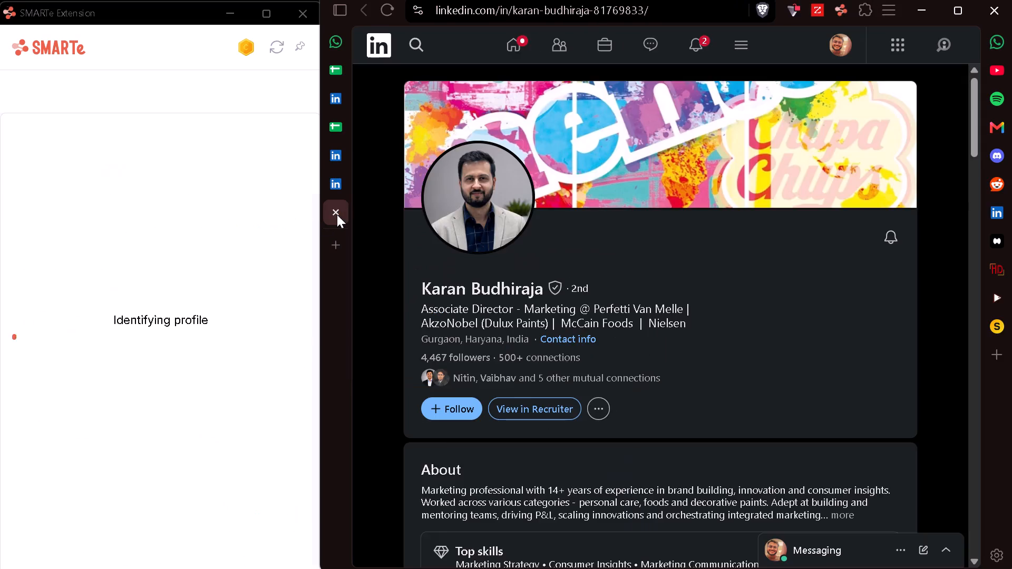
{"action": "left_click", "coordinate": [331, 183]}
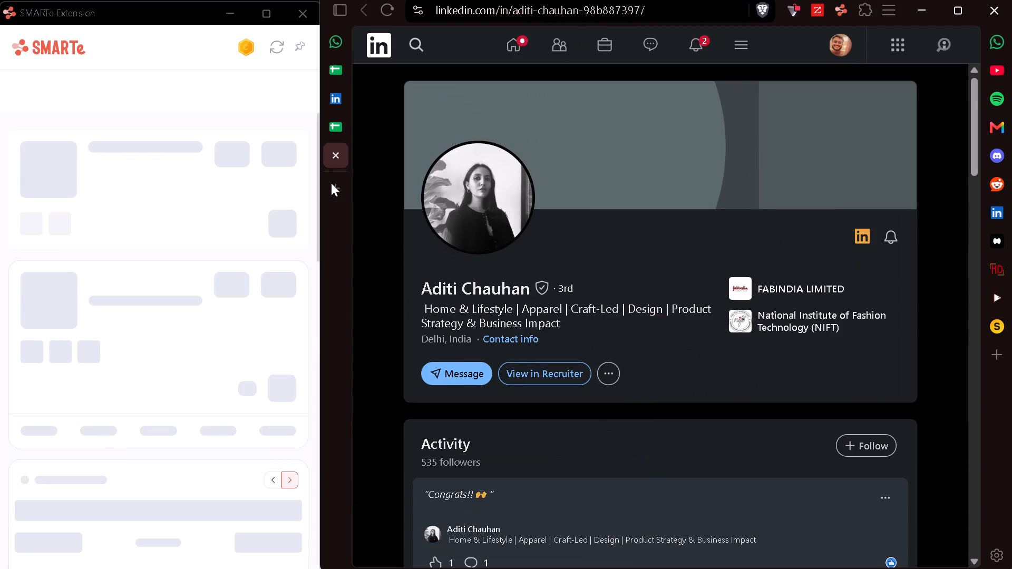
{"action": "left_click", "coordinate": [822, 10]}
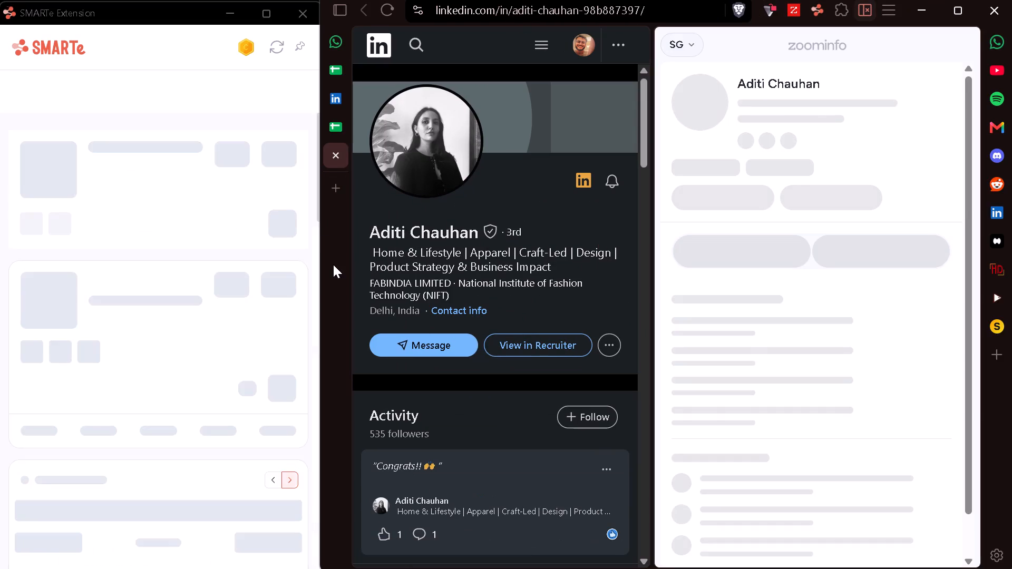
Copy the row 520 contact's business email from ZoomInfo into cell C520 and close the profile.
{"action": "left_click", "coordinate": [836, 283]}
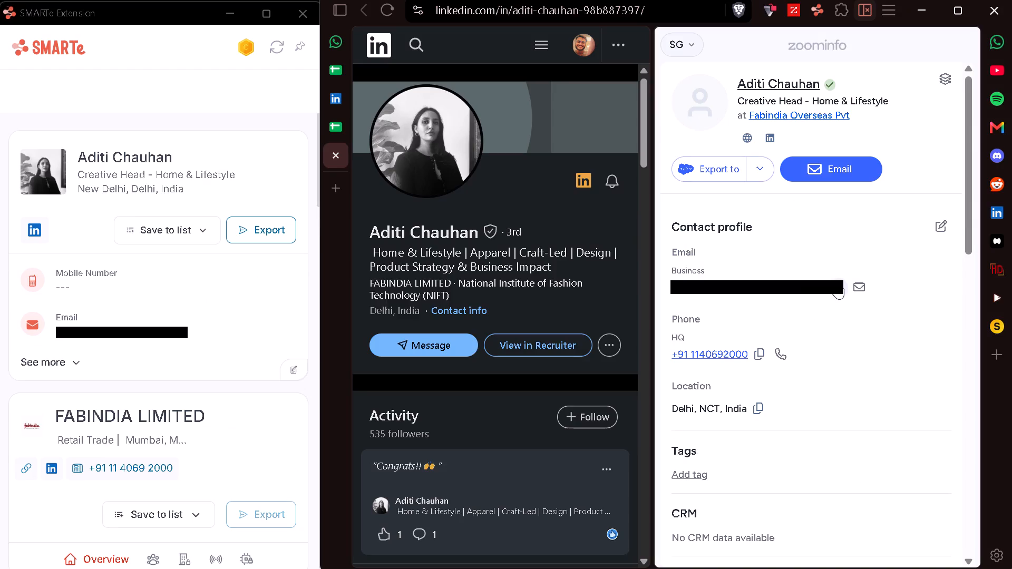
{"action": "left_click", "coordinate": [864, 13]}
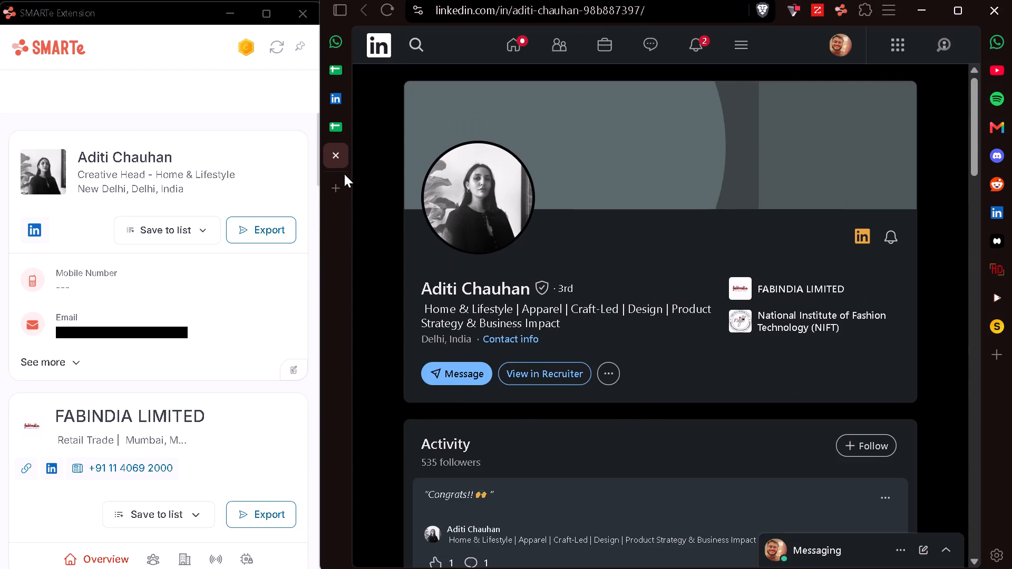
{"action": "left_click", "coordinate": [340, 158]}
{"action": "key", "text": "ctrl+v"}
Enter nf in cells D520 and E520 of Sheet1.
{"action": "key", "text": "Right"}
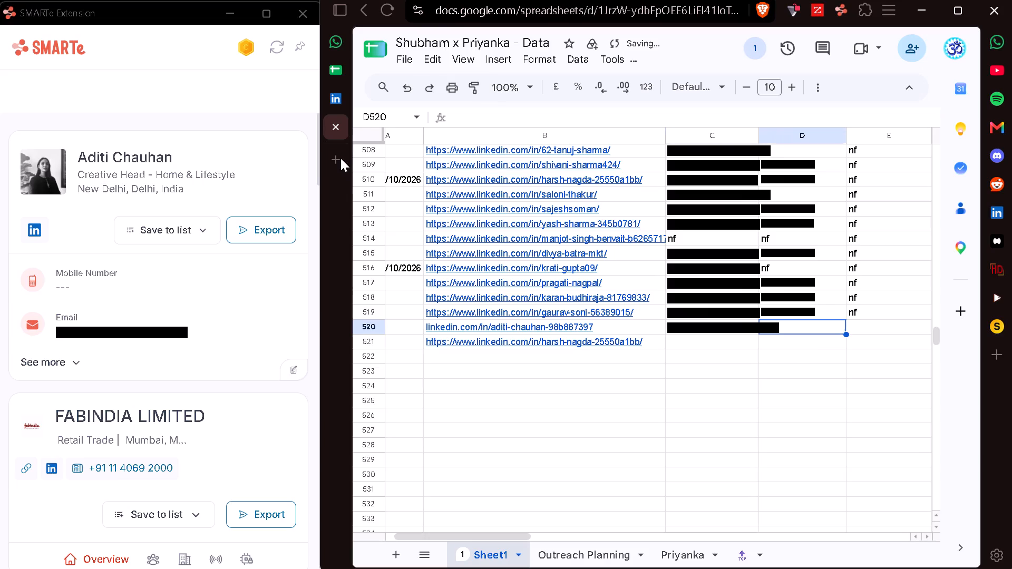
{"action": "type", "text": "nf"}
{"action": "key", "text": "Right"}
{"action": "type", "text": "nf"}
{"action": "key", "text": "Down"}
Open the row 521 LinkedIn profile and check the contact in ZoomInfo, closing ZoomInfo again.
{"action": "key", "text": "Left"}
{"action": "key", "text": "Left"}
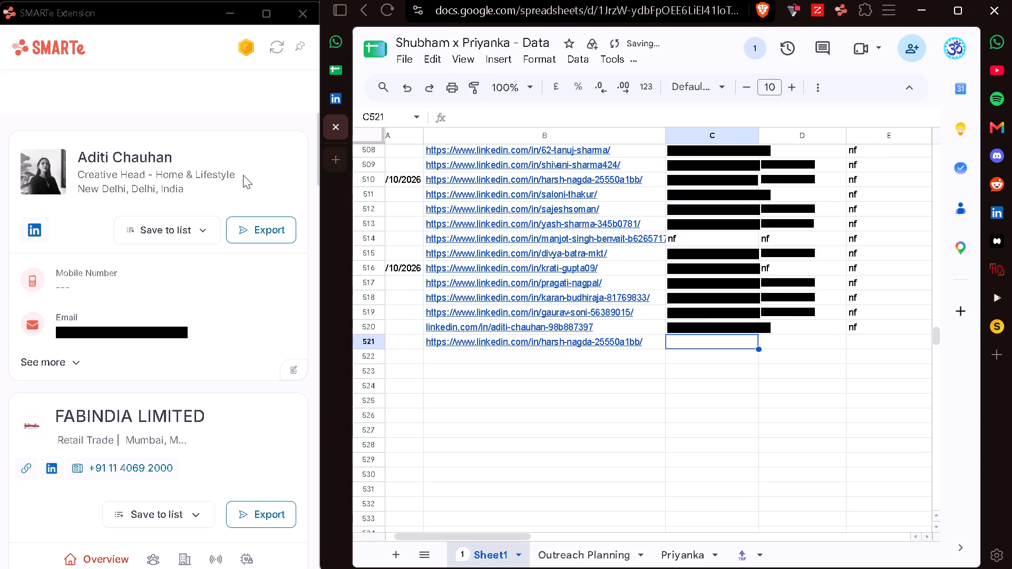
{"action": "left_click", "coordinate": [527, 370]}
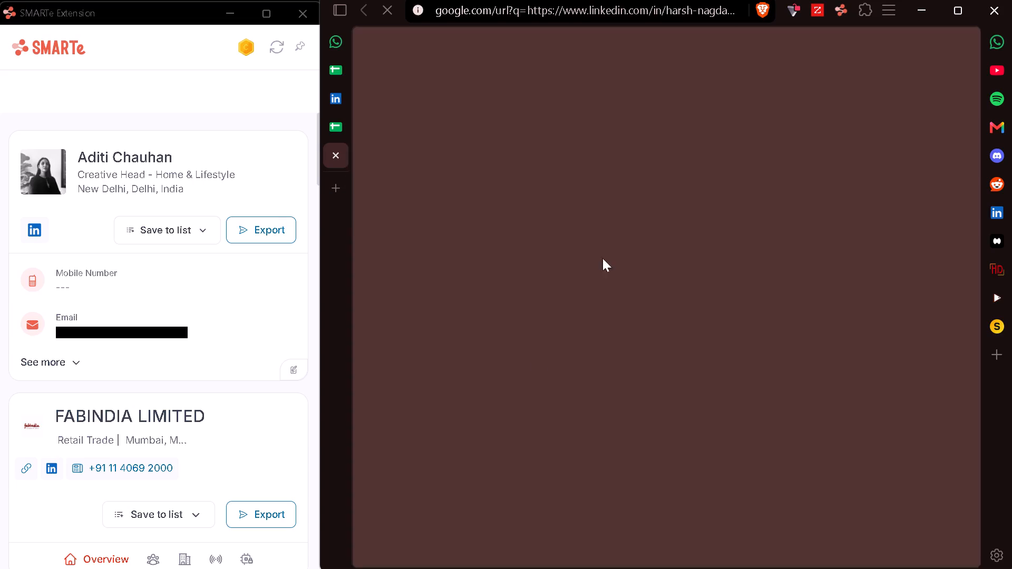
{"action": "left_click", "coordinate": [814, 7]}
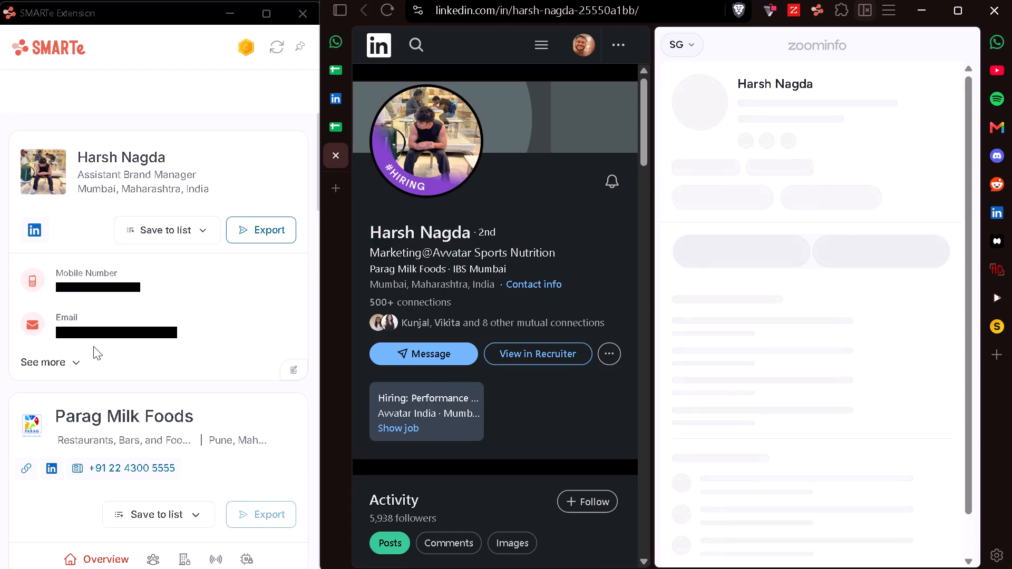
{"action": "left_click", "coordinate": [861, 5]}
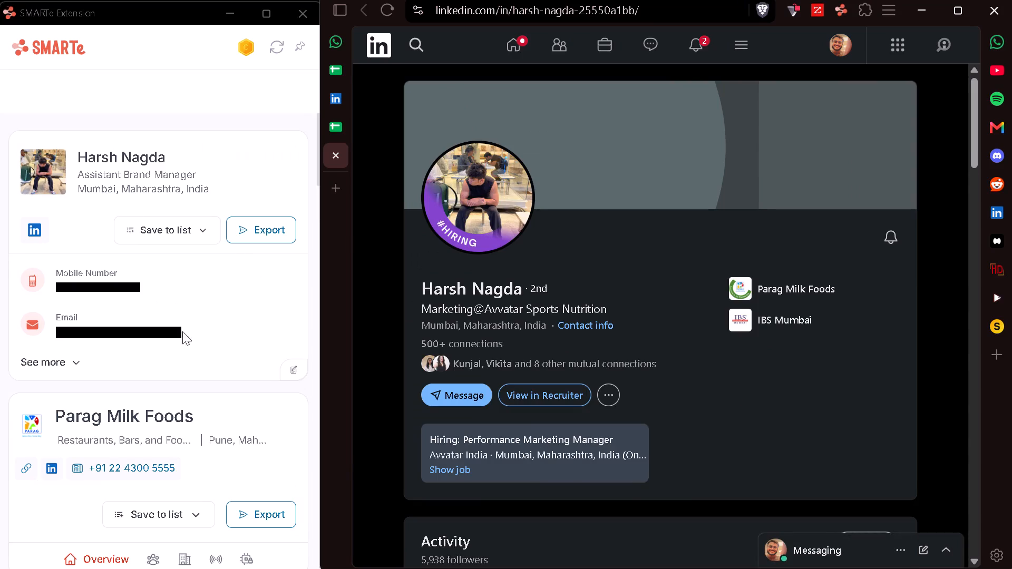
Copy the row 521 contact's email from SMARTe into cell C521.
{"action": "left_click", "coordinate": [194, 332]}
{"action": "left_click", "coordinate": [331, 133]}
{"action": "key", "text": "ctrl+v"}
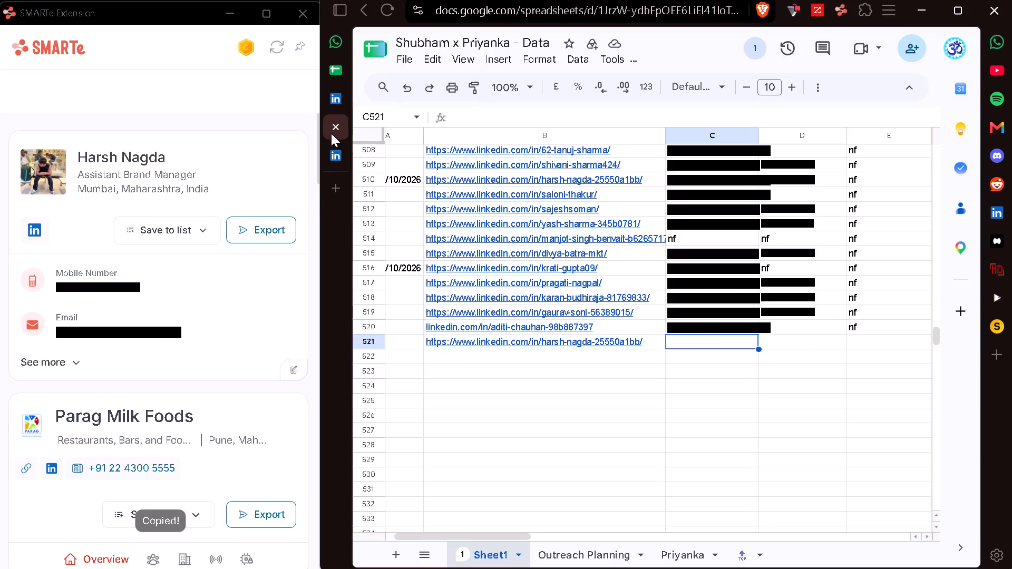
Copy the row 521 contact's mobile number from SMARTe into cell D521, close SMARTe, and strip the number's leading prefix.
{"action": "key", "text": "Right"}
{"action": "left_click", "coordinate": [158, 292]}
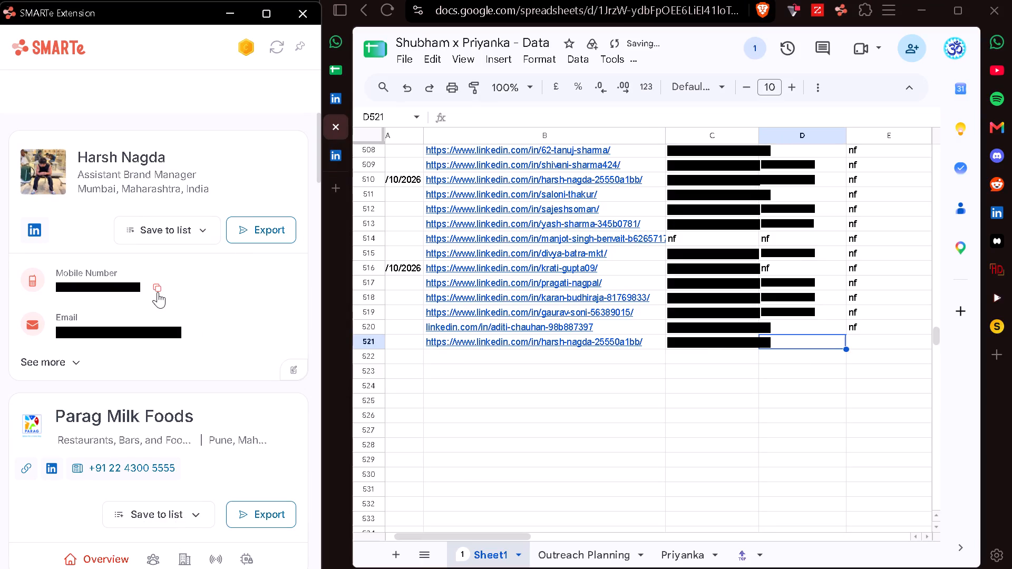
{"action": "left_click", "coordinate": [303, 21]}
{"action": "key", "text": "ctrl+v"}
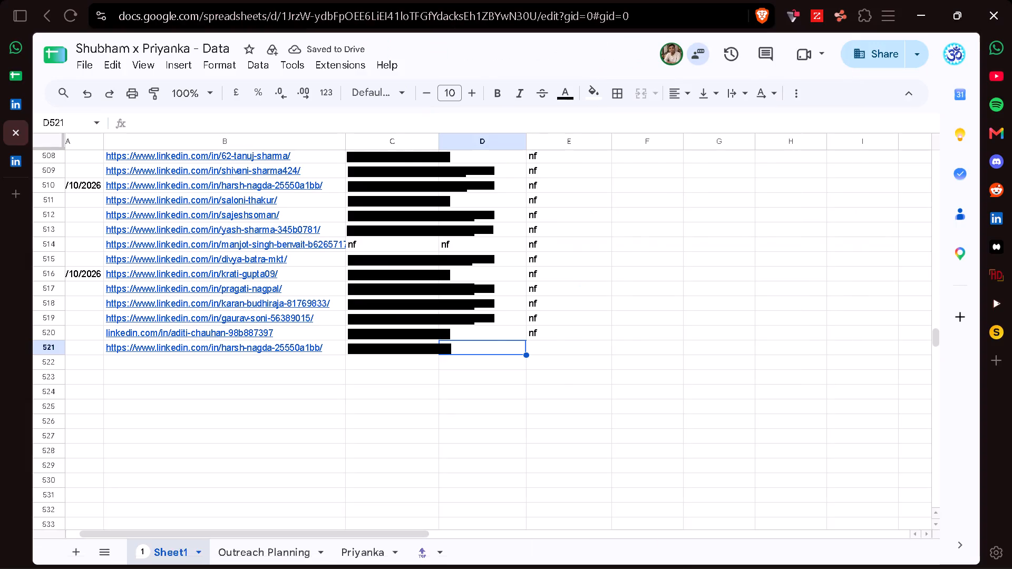
{"action": "left_click", "coordinate": [154, 127]}
{"action": "key", "text": "BackSpace"}
{"action": "key", "text": "BackSpace"}
{"action": "key", "text": "BackSpace"}
{"action": "key", "text": "BackSpace"}
{"action": "key", "text": "BackSpace"}
{"action": "key", "text": "BackSpace"}
{"action": "key", "text": "BackSpace"}
{"action": "key", "text": "BackSpace"}
{"action": "key", "text": "BackSpace"}
{"action": "key", "text": "BackSpace"}
{"action": "key", "text": "BackSpace"}
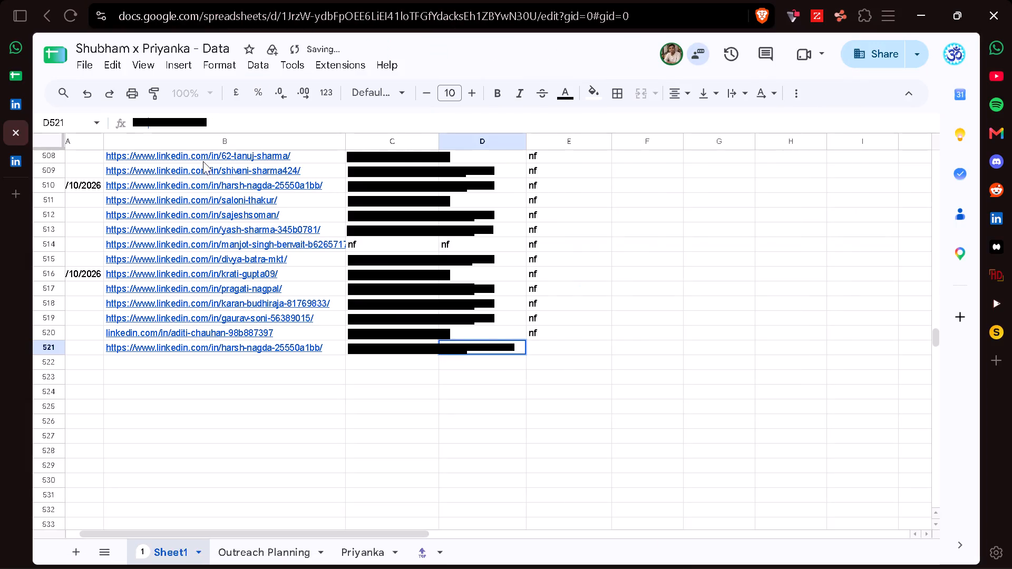
Enter nf in cell E521 of Sheet1.
{"action": "left_click", "coordinate": [537, 349]}
{"action": "type", "text": "nf"}
{"action": "key", "text": "Down"}
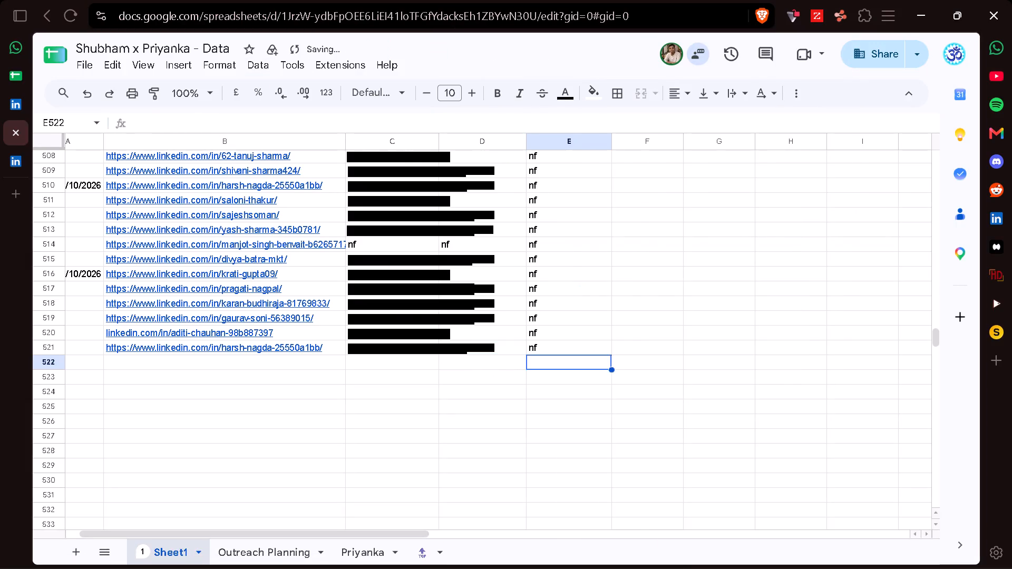
Review the Outreach Planning sheet's company contacts and remarks up to its first rows.
{"action": "key", "text": "Left"}
{"action": "scroll", "coordinate": [492, 365], "scroll_direction": "right", "scroll_amount": 5}
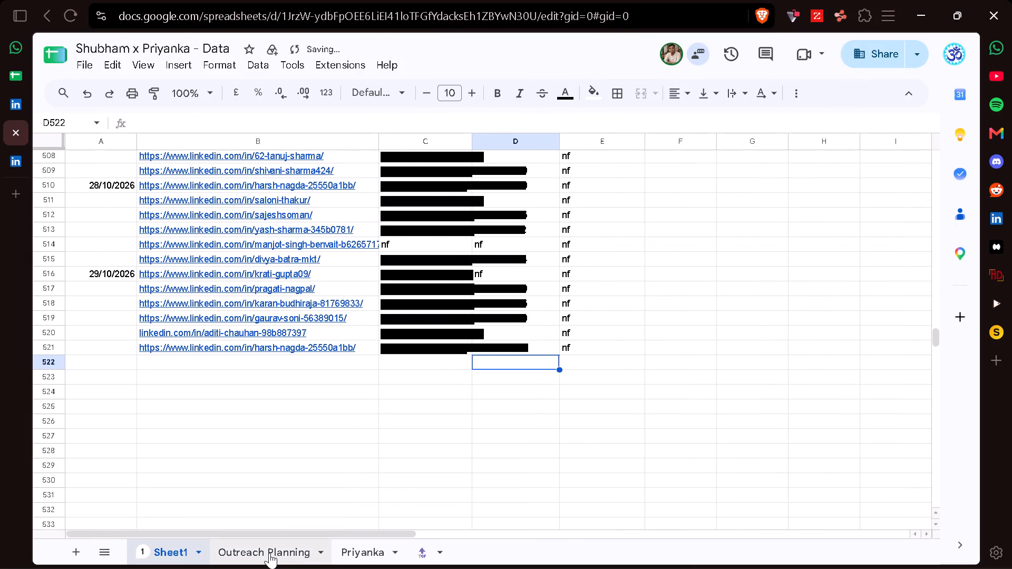
{"action": "left_click", "coordinate": [269, 553]}
{"action": "scroll", "coordinate": [299, 410], "scroll_direction": "right", "scroll_amount": 1}
{"action": "scroll", "coordinate": [299, 410], "scroll_direction": "up", "scroll_amount": 2}
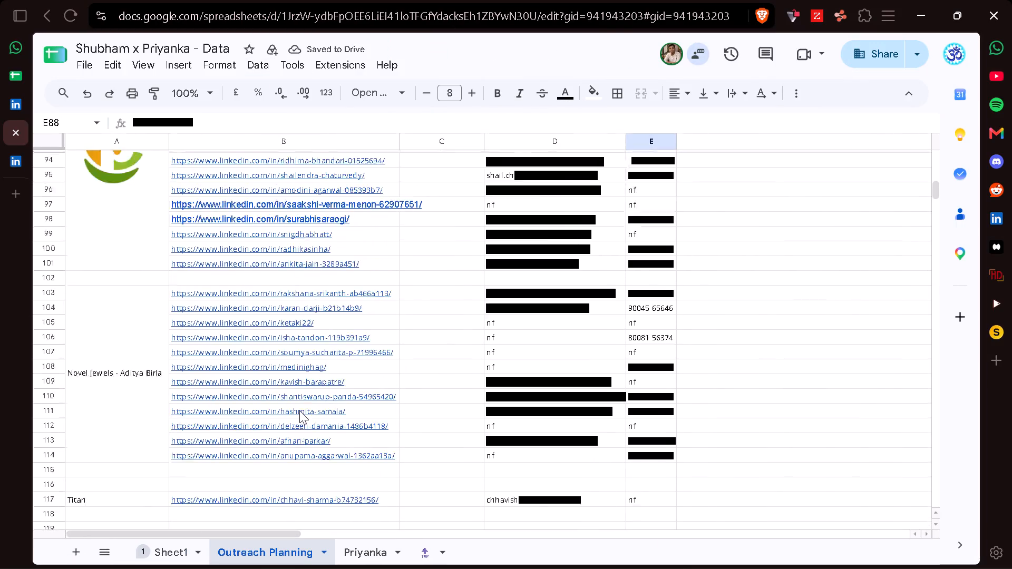
{"action": "scroll", "coordinate": [299, 410], "scroll_direction": "up", "scroll_amount": 4}
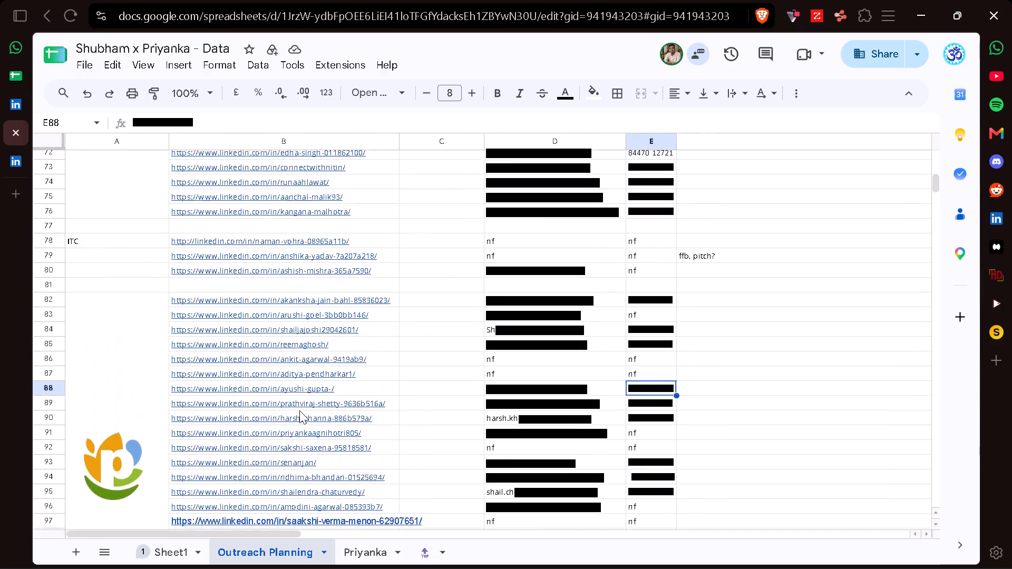
{"action": "scroll", "coordinate": [299, 410], "scroll_direction": "up", "scroll_amount": 6}
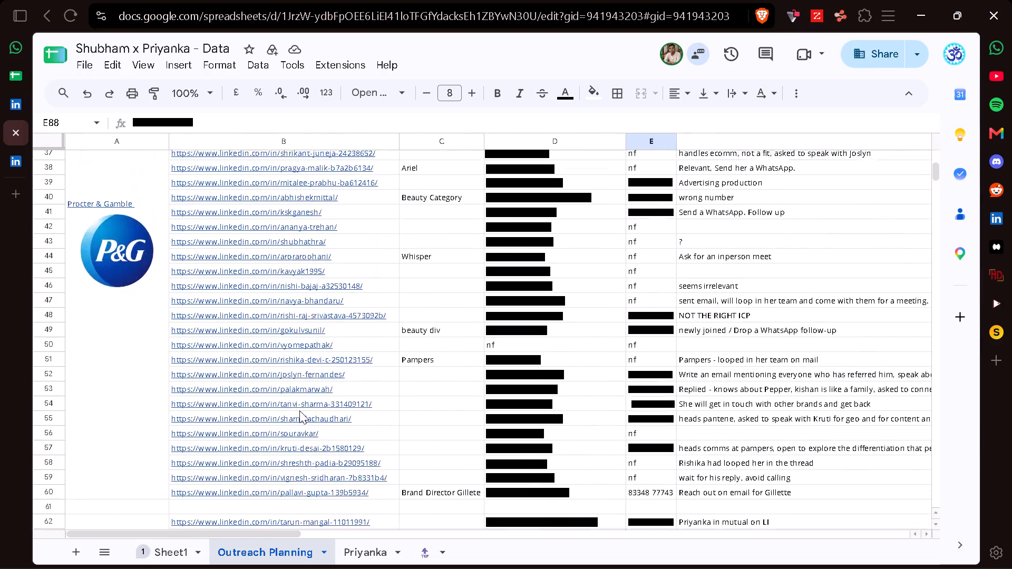
{"action": "scroll", "coordinate": [299, 410], "scroll_direction": "up", "scroll_amount": 7}
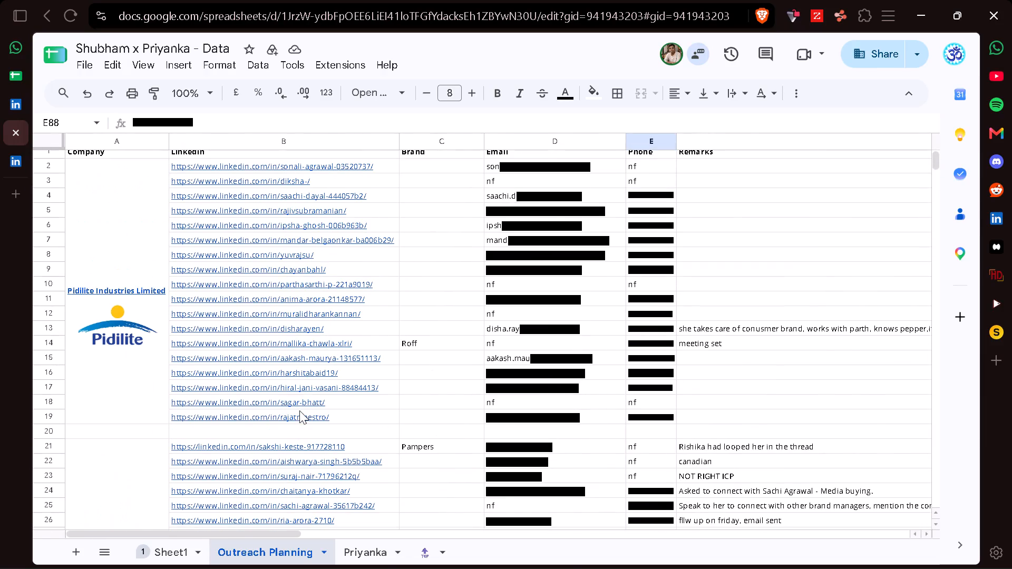
{"action": "scroll", "coordinate": [299, 410], "scroll_direction": "up", "scroll_amount": 2}
Open the Priyanka sheet.
{"action": "left_click", "coordinate": [381, 565]}
{"action": "left_click", "coordinate": [369, 550]}
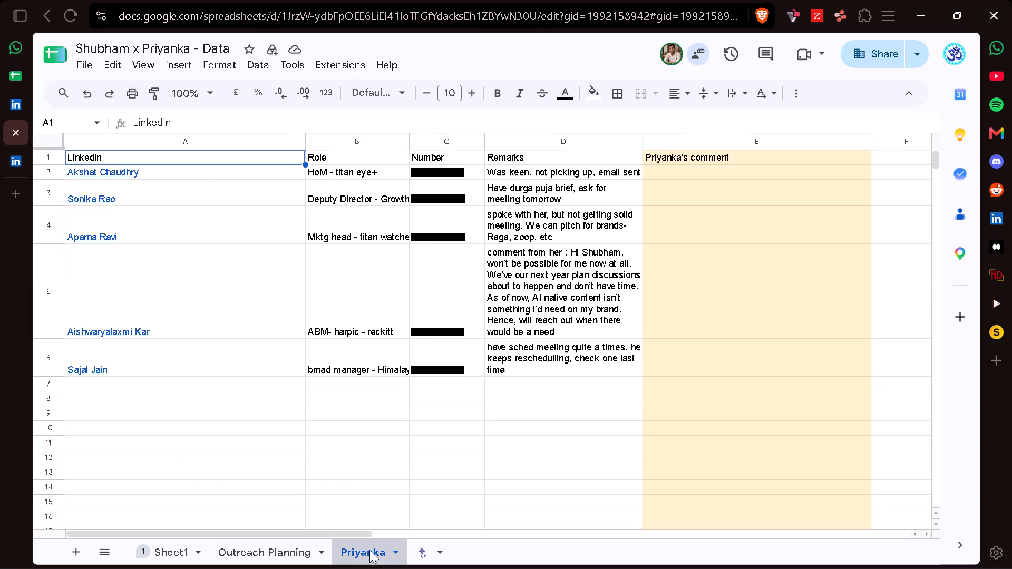
On the sheet after Priyanka, select cell B31, open the row 31 LinkedIn profile with ZoomInfo, and close the leftover profile.
{"action": "left_click", "coordinate": [424, 557]}
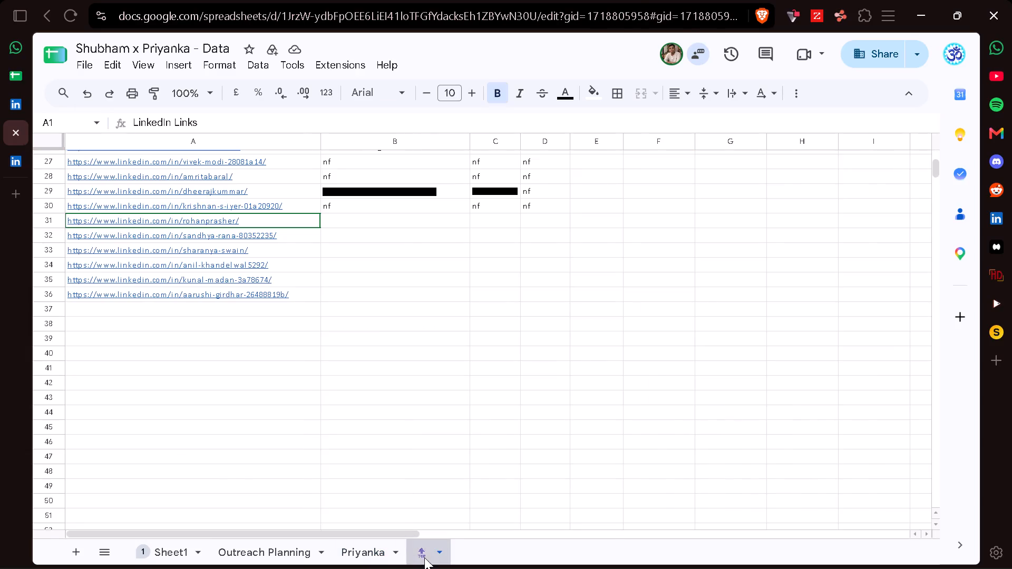
{"action": "scroll", "coordinate": [383, 410], "scroll_direction": "up", "scroll_amount": 1}
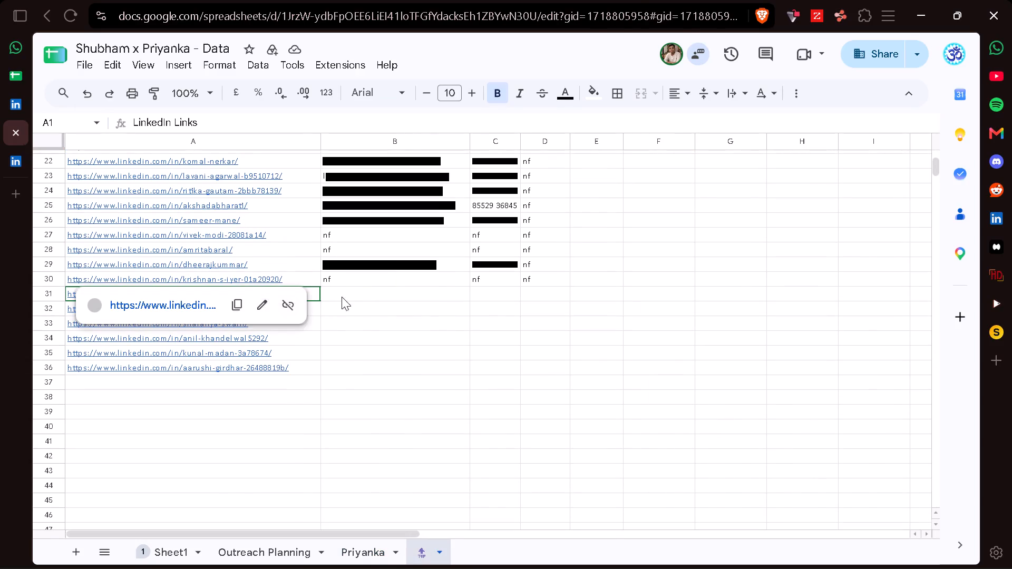
{"action": "left_click", "coordinate": [354, 299]}
{"action": "scroll", "coordinate": [354, 299], "scroll_direction": "down", "scroll_amount": 1}
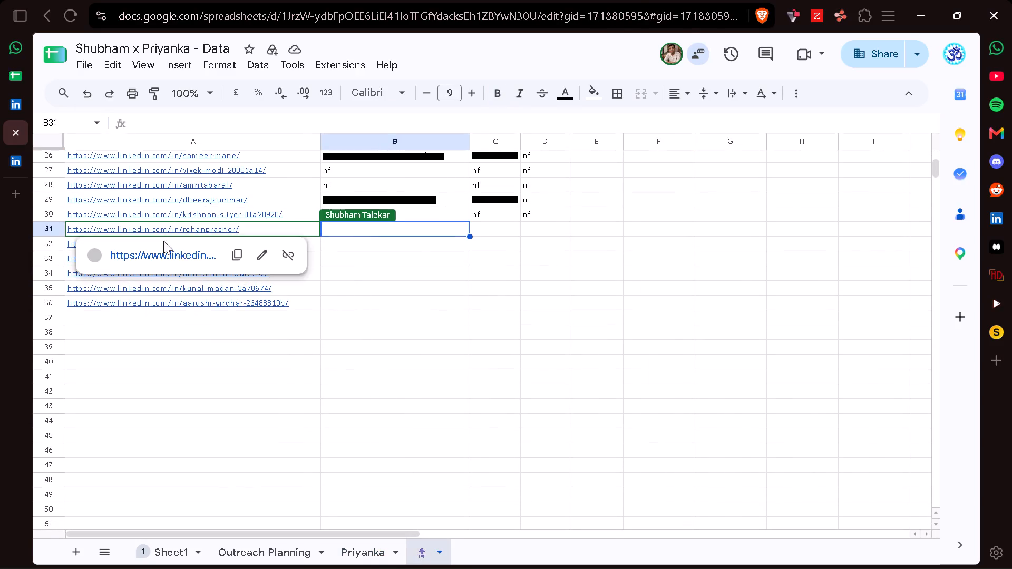
{"action": "left_click", "coordinate": [172, 252]}
{"action": "left_click", "coordinate": [815, 19]}
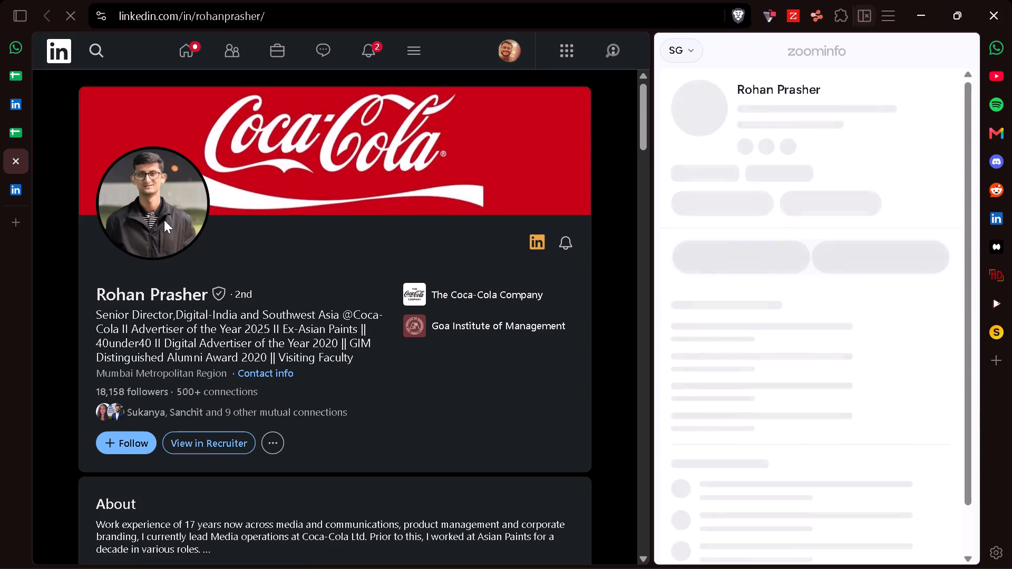
{"action": "left_click", "coordinate": [18, 187]}
{"action": "left_click", "coordinate": [18, 187]}
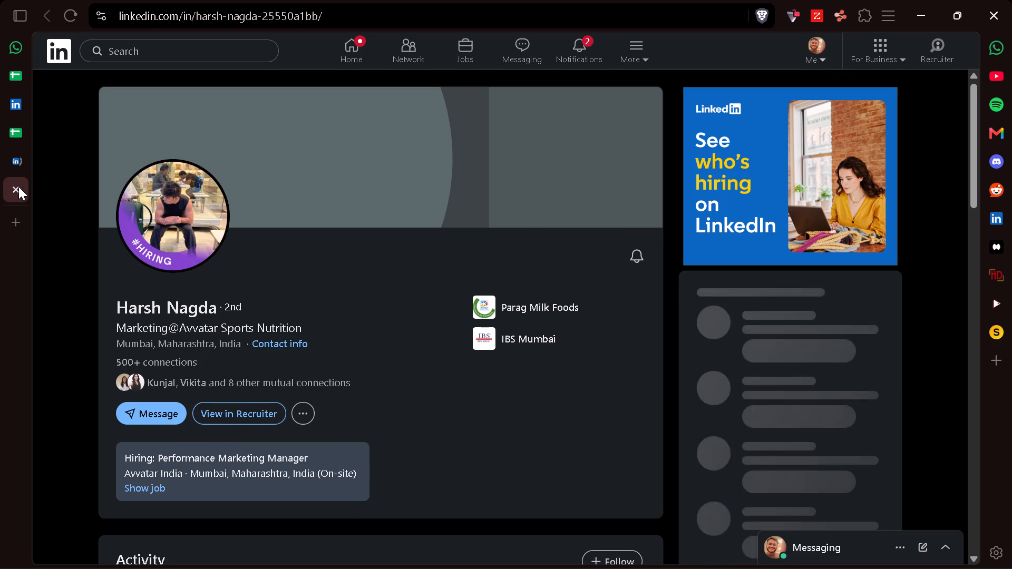
Copy the row 31 contact's business email from ZoomInfo into cell B31.
{"action": "left_click", "coordinate": [828, 292]}
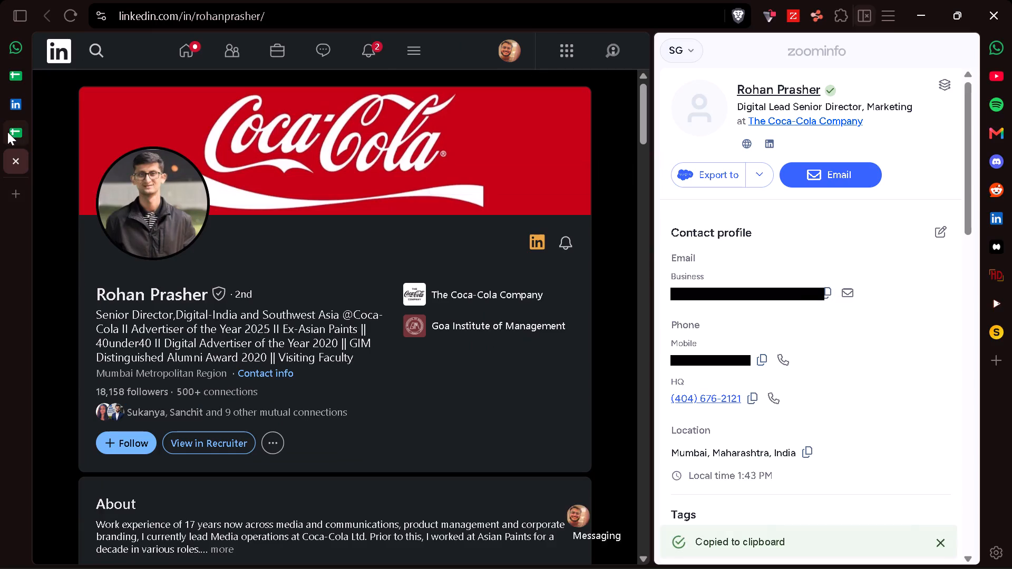
{"action": "left_click", "coordinate": [7, 132]}
{"action": "key", "text": "ctrl+v"}
Copy the row 31 contact's mobile number from ZoomInfo into cell C31, close the profile, and strip the number's leading prefix.
{"action": "key", "text": "Right"}
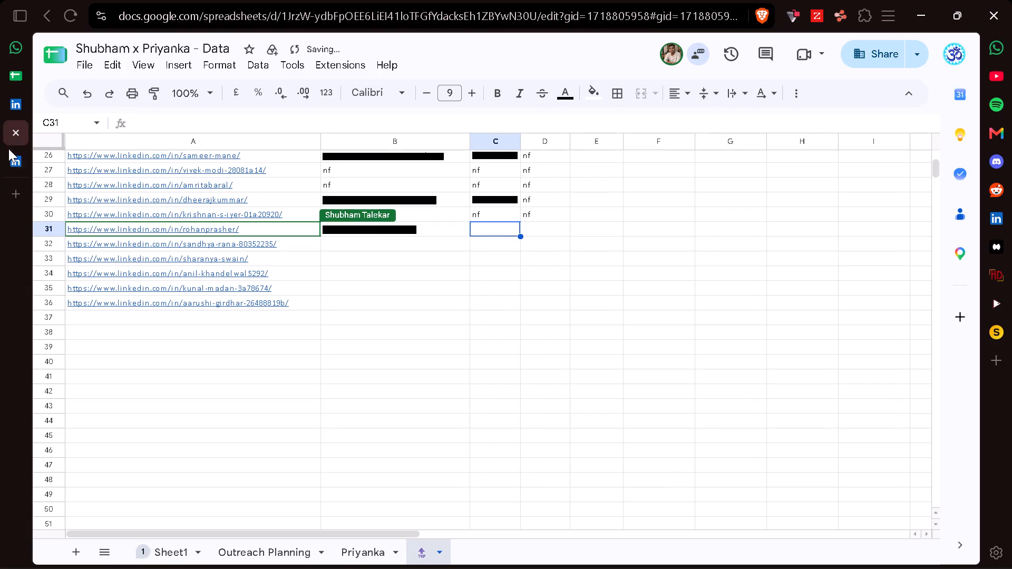
{"action": "left_click", "coordinate": [8, 149]}
{"action": "left_click", "coordinate": [764, 359]}
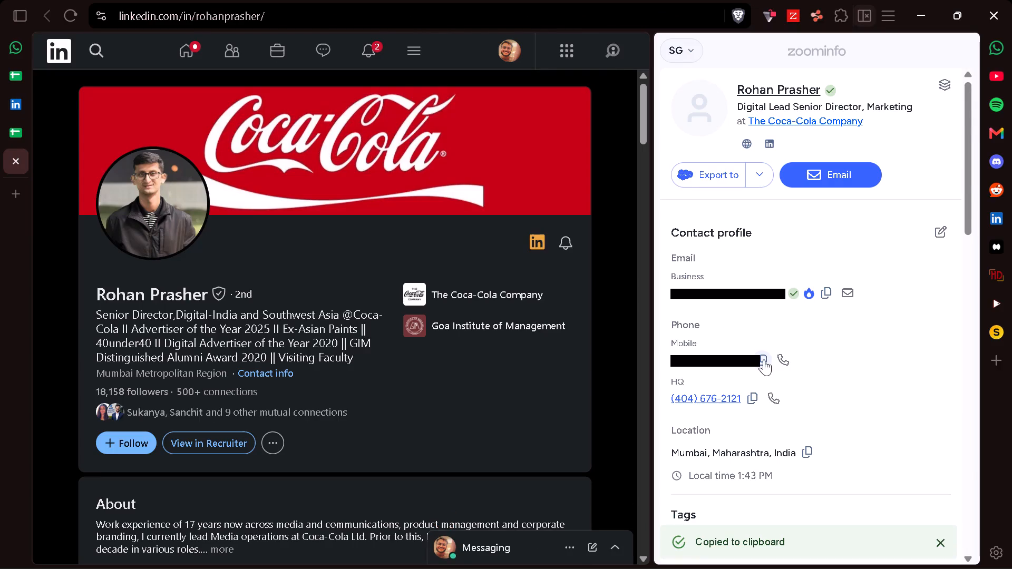
{"action": "left_click", "coordinate": [13, 159]}
{"action": "key", "text": "ctrl+v"}
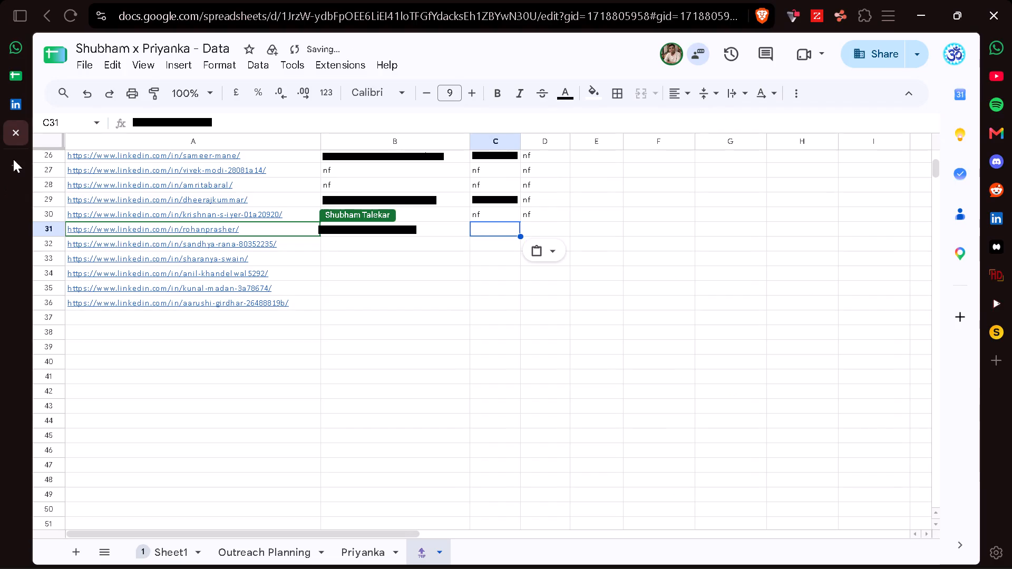
{"action": "left_click", "coordinate": [153, 119]}
{"action": "key", "text": "BackSpace"}
{"action": "key", "text": "BackSpace"}
{"action": "key", "text": "BackSpace"}
{"action": "key", "text": "BackSpace"}
{"action": "key", "text": "BackSpace"}
{"action": "key", "text": "BackSpace"}
{"action": "key", "text": "BackSpace"}
{"action": "key", "text": "BackSpace"}
{"action": "key", "text": "BackSpace"}
{"action": "key", "text": "BackSpace"}
{"action": "key", "text": "BackSpace"}
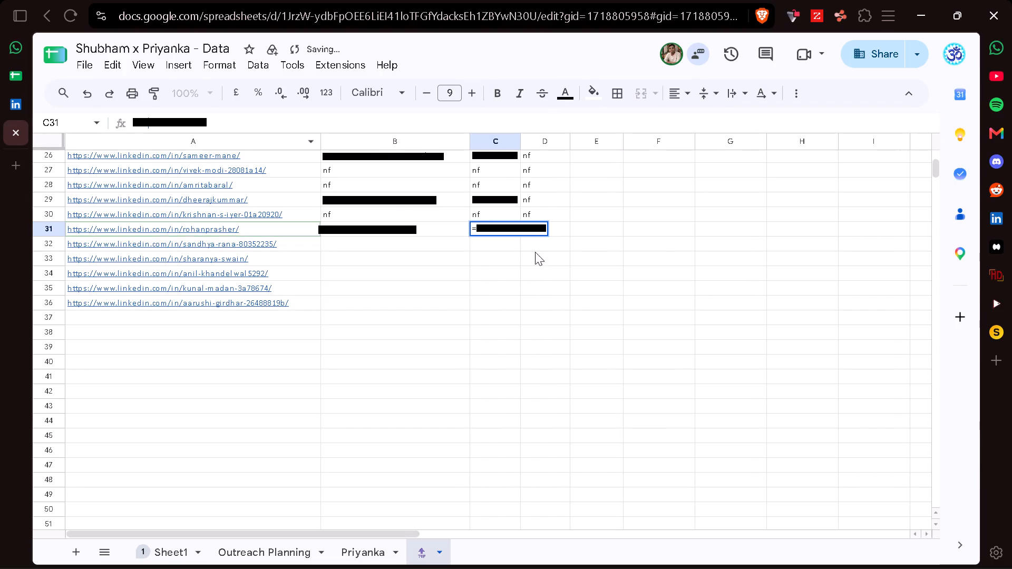
Enter nf in cell D31.
{"action": "left_click", "coordinate": [550, 230]}
{"action": "type", "text": "nf"}
{"action": "key", "text": "Down"}
Open the row 32 contact's LinkedIn profile with ZoomInfo and send a connection request without a note.
{"action": "key", "text": "Left"}
{"action": "key", "text": "Left"}
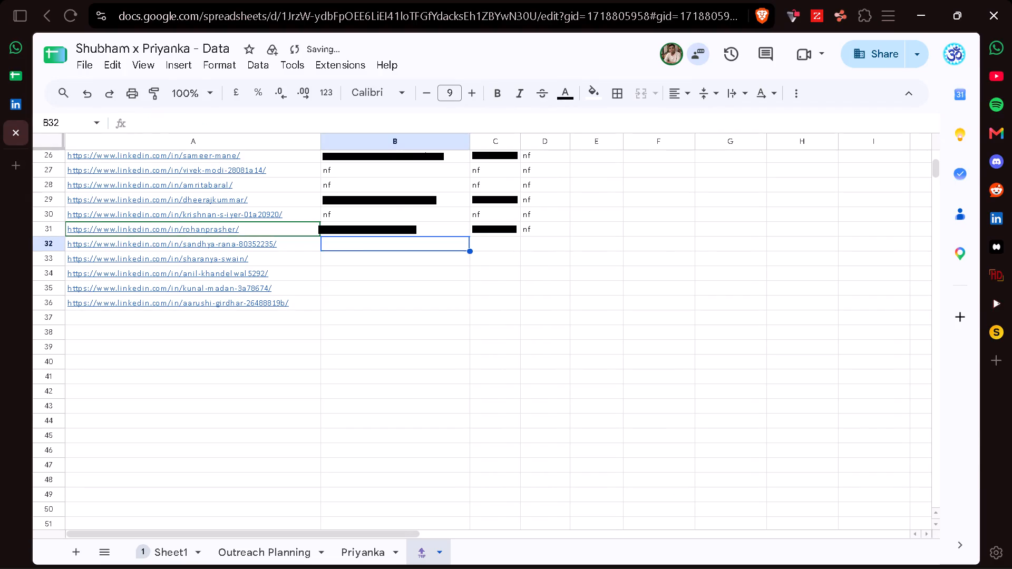
{"action": "left_click", "coordinate": [205, 264]}
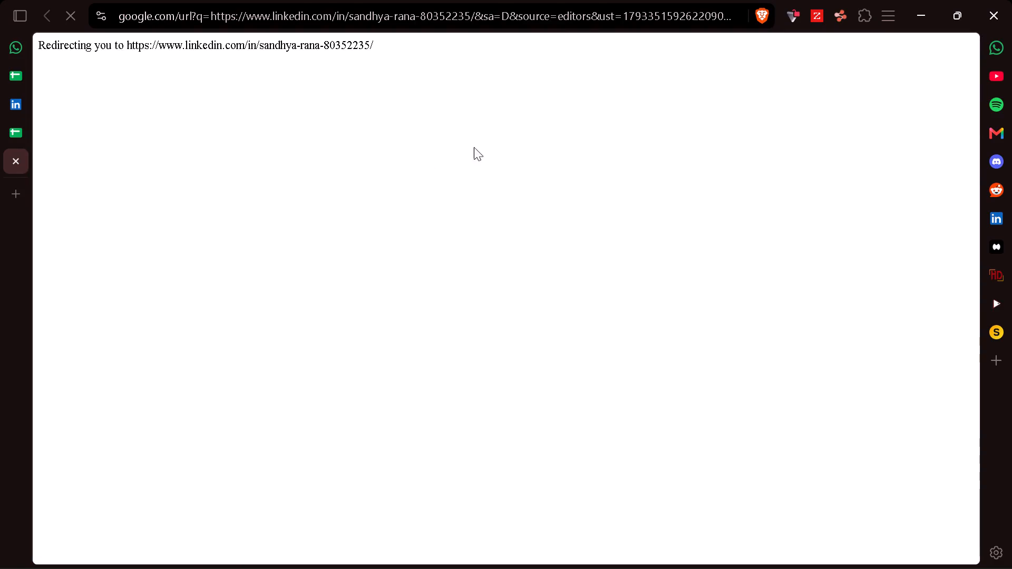
{"action": "left_click", "coordinate": [814, 16]}
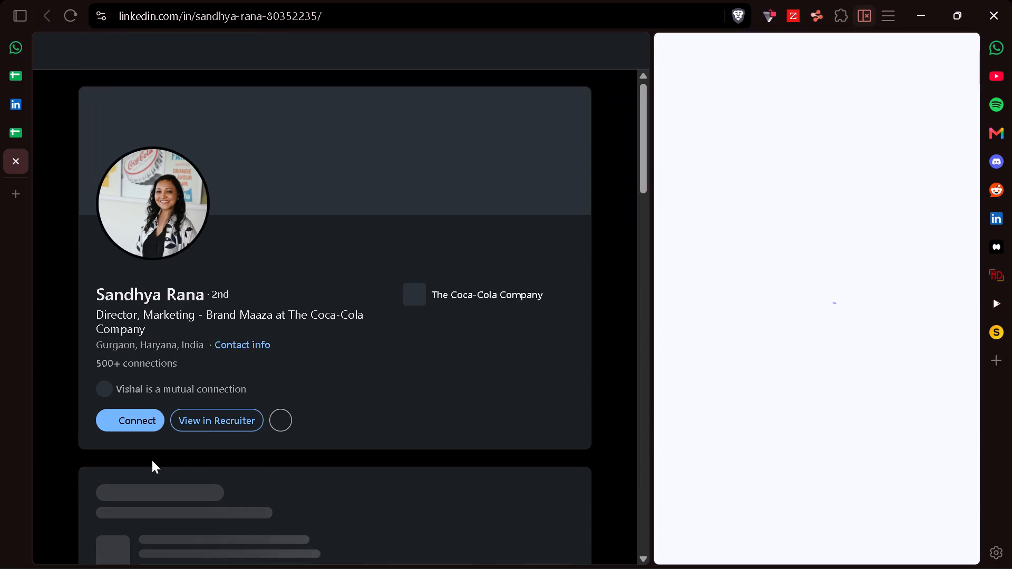
{"action": "left_click", "coordinate": [126, 417]}
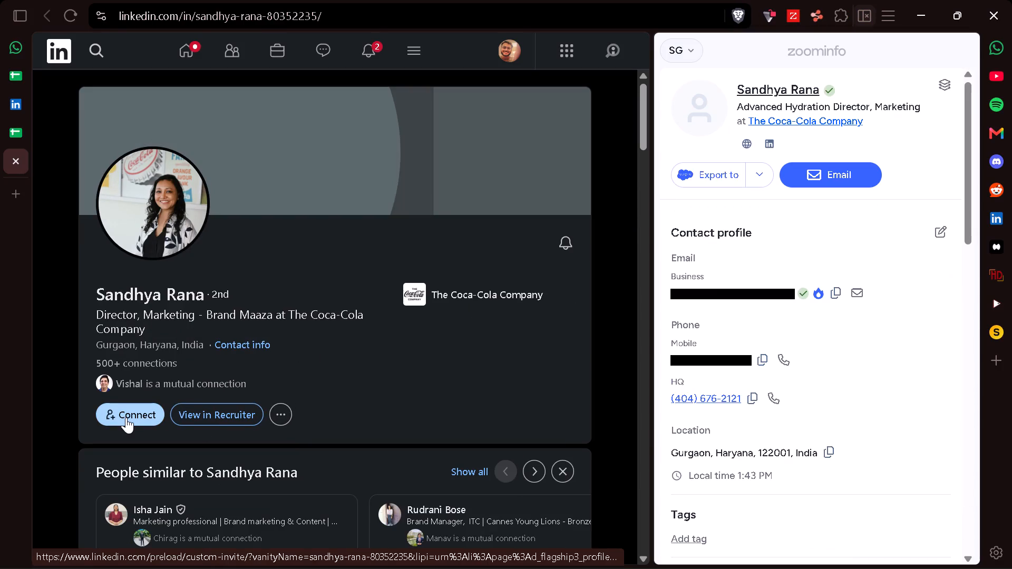
{"action": "left_click", "coordinate": [470, 230]}
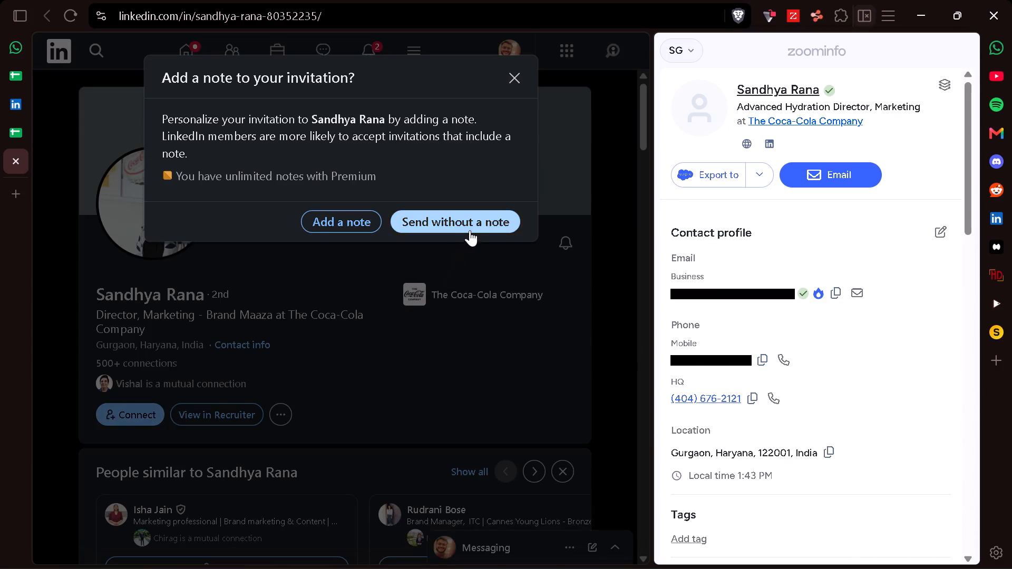
Copy the row 32 contact's business email from ZoomInfo into cell B32.
{"action": "left_click", "coordinate": [834, 295]}
{"action": "left_click", "coordinate": [21, 133]}
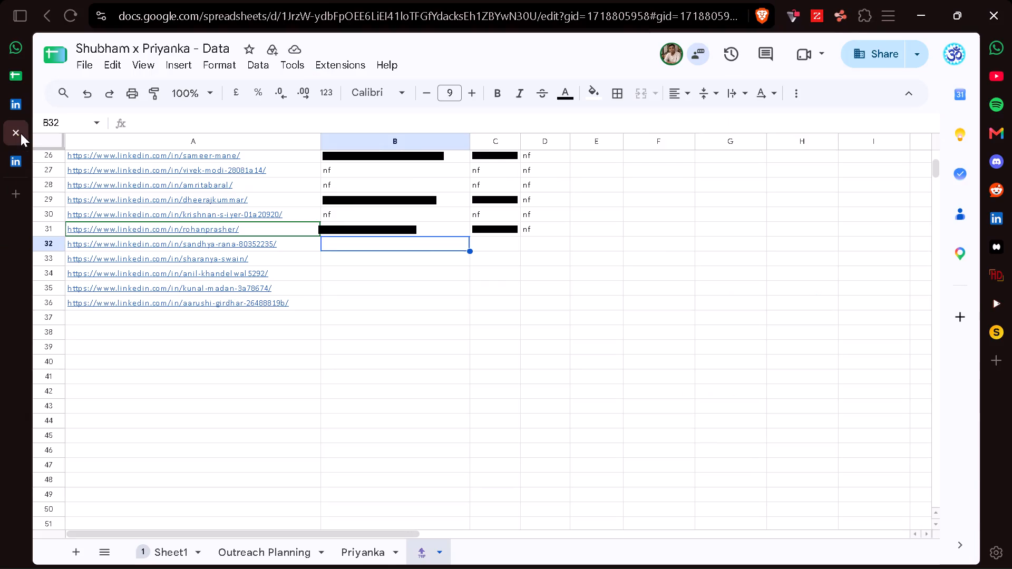
{"action": "key", "text": "ctrl+v"}
Copy the row 32 contact's mobile number from ZoomInfo into cell C32, close the profile, and strip the number's leading prefix.
{"action": "key", "text": "Right"}
{"action": "left_click", "coordinate": [16, 156]}
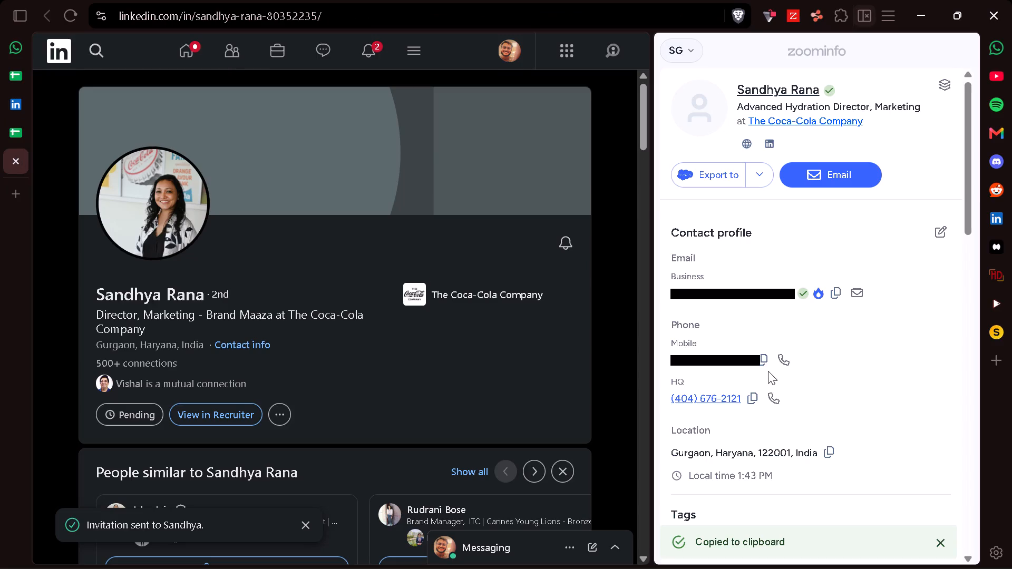
{"action": "left_click", "coordinate": [765, 363]}
{"action": "left_click", "coordinate": [12, 160]}
{"action": "key", "text": "ctrl+v"}
{"action": "left_click", "coordinate": [154, 120]}
{"action": "key", "text": "BackSpace"}
{"action": "key", "text": "BackSpace"}
{"action": "key", "text": "BackSpace"}
{"action": "key", "text": "BackSpace"}
{"action": "key", "text": "BackSpace"}
{"action": "key", "text": "BackSpace"}
{"action": "key", "text": "BackSpace"}
{"action": "key", "text": "BackSpace"}
{"action": "key", "text": "BackSpace"}
{"action": "key", "text": "BackSpace"}
{"action": "key", "text": "BackSpace"}
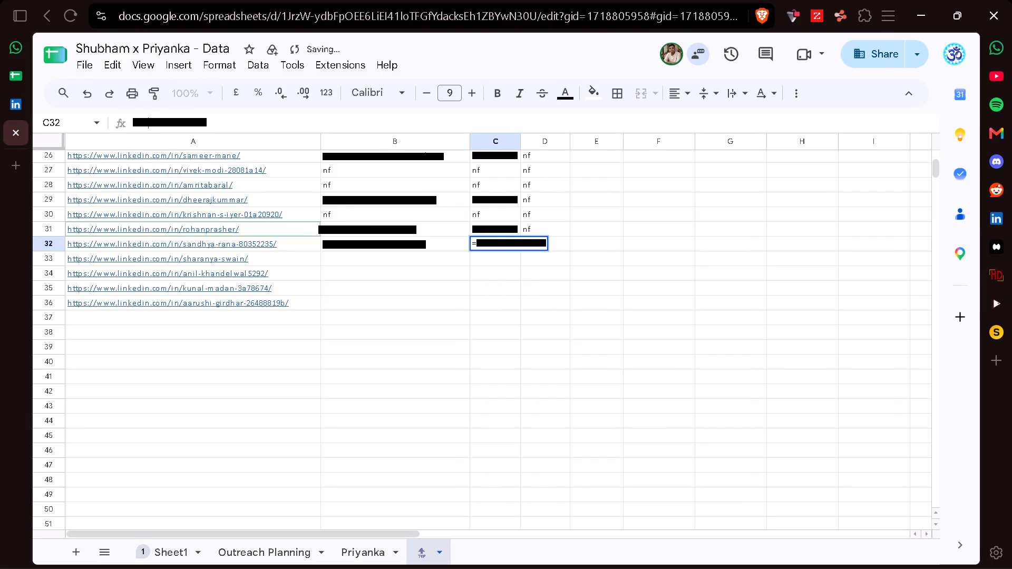
Enter nf in cell D32.
{"action": "left_click", "coordinate": [549, 247]}
{"action": "type", "text": "nf"}
{"action": "key", "text": "Down"}
Copy the row 33 contact's business email from ZoomInfo into cell B33, switching the profile lookup from ZoomInfo to SMARTe.
{"action": "key", "text": "Left"}
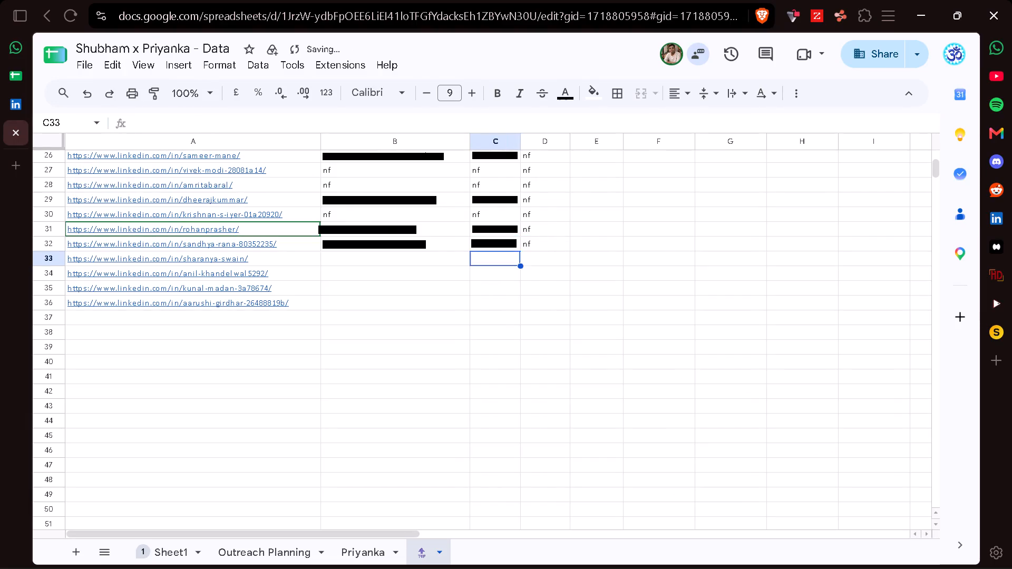
{"action": "key", "text": "Left"}
{"action": "left_click", "coordinate": [192, 293]}
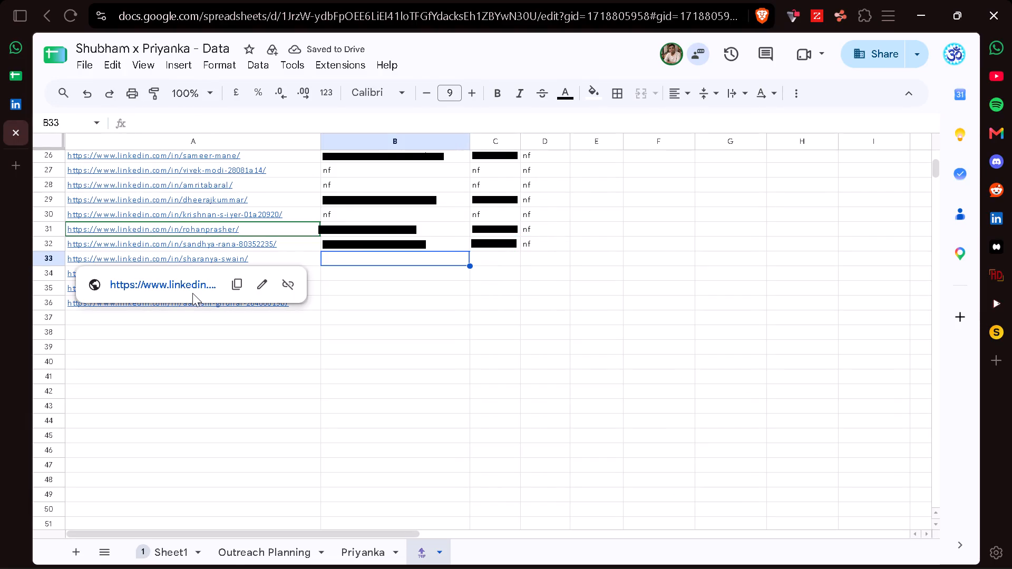
{"action": "left_click", "coordinate": [181, 284]}
{"action": "left_click", "coordinate": [822, 23]}
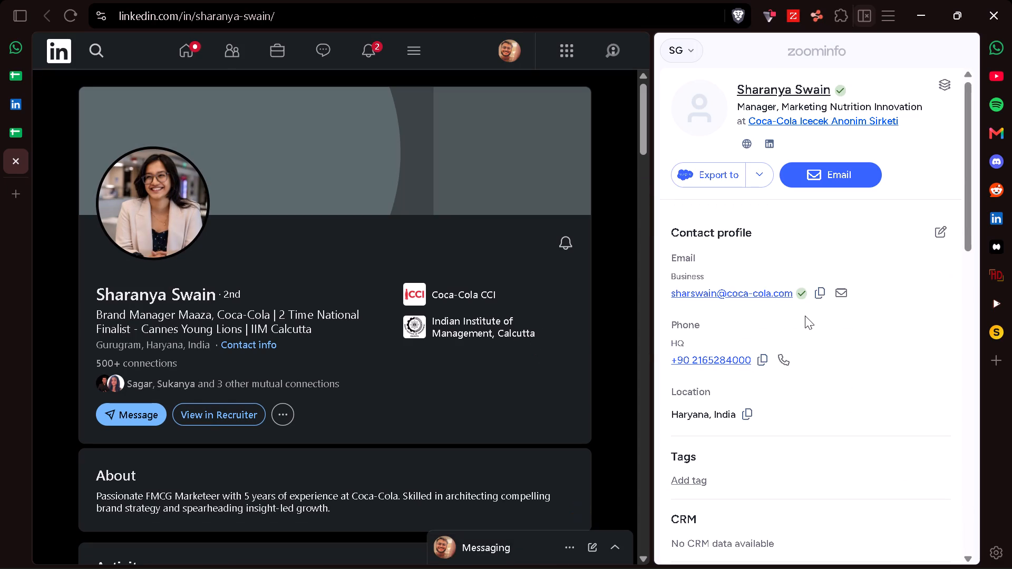
{"action": "left_click", "coordinate": [824, 291]}
{"action": "left_click", "coordinate": [873, 17]}
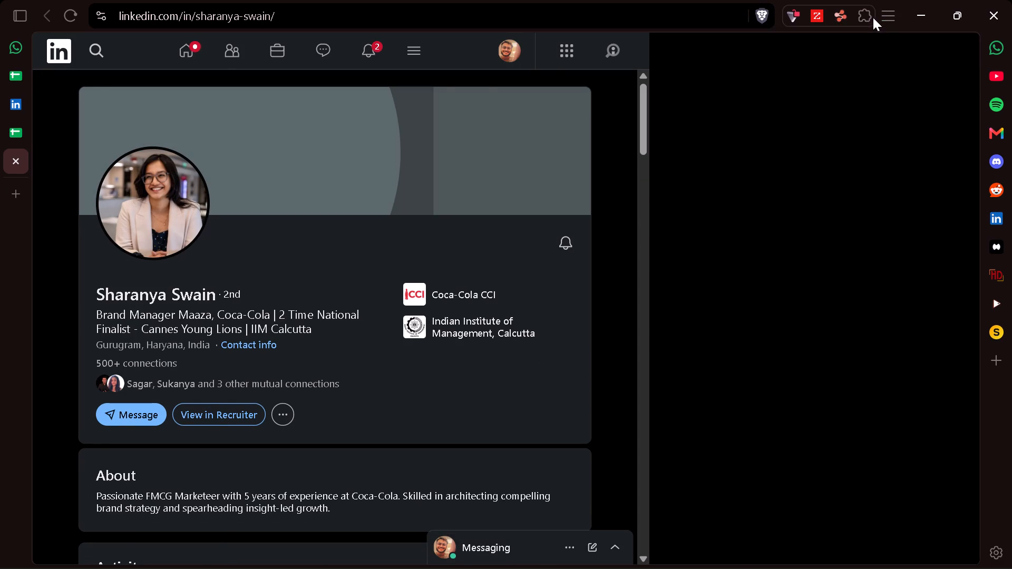
{"action": "left_click", "coordinate": [833, 22]}
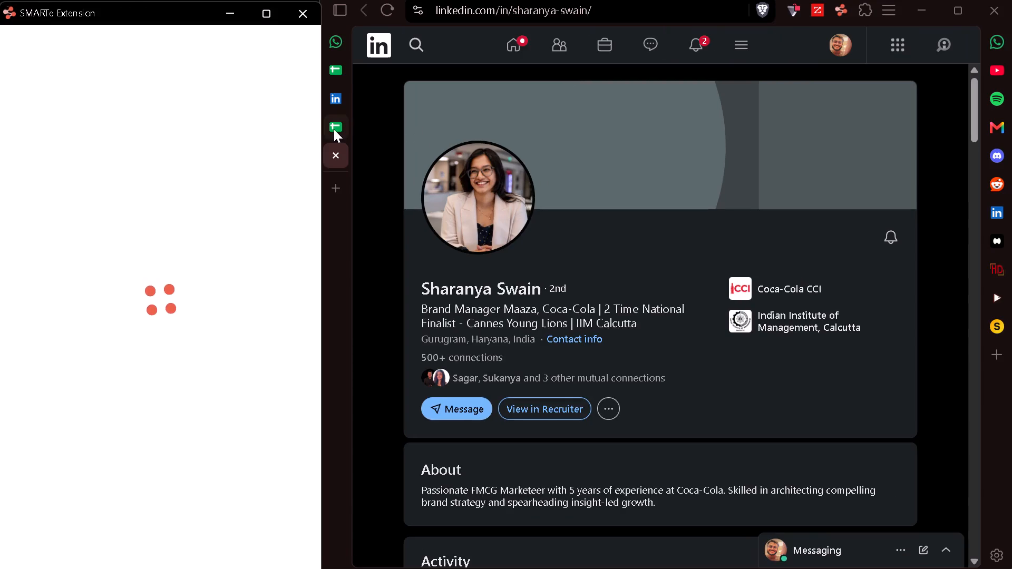
{"action": "left_click", "coordinate": [334, 129]}
{"action": "key", "text": "ctrl+v"}
Reveal the row 33 contact's details in SMARTe and check them for a mobile number.
{"action": "key", "text": "Right"}
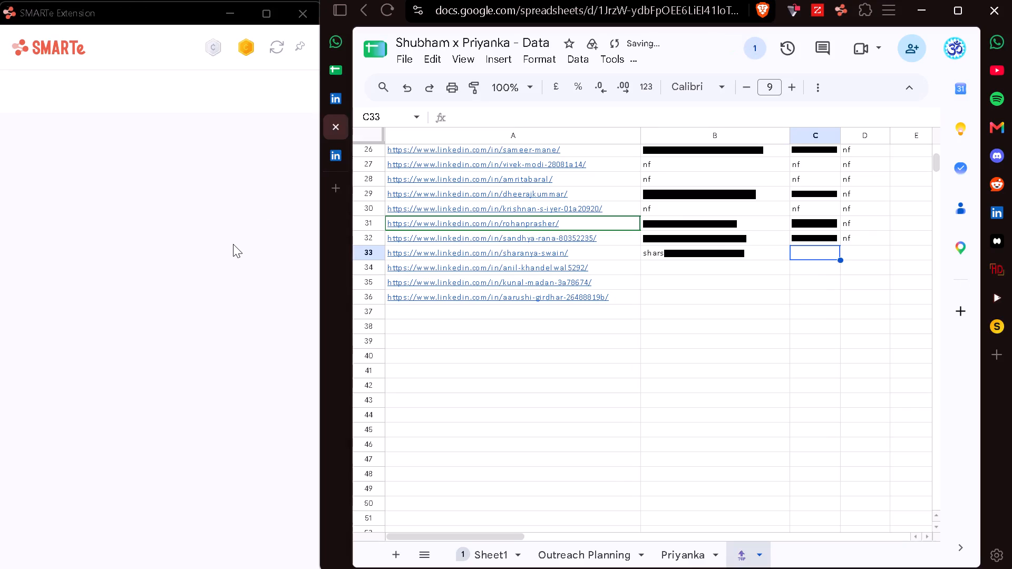
{"action": "left_click", "coordinate": [328, 165]}
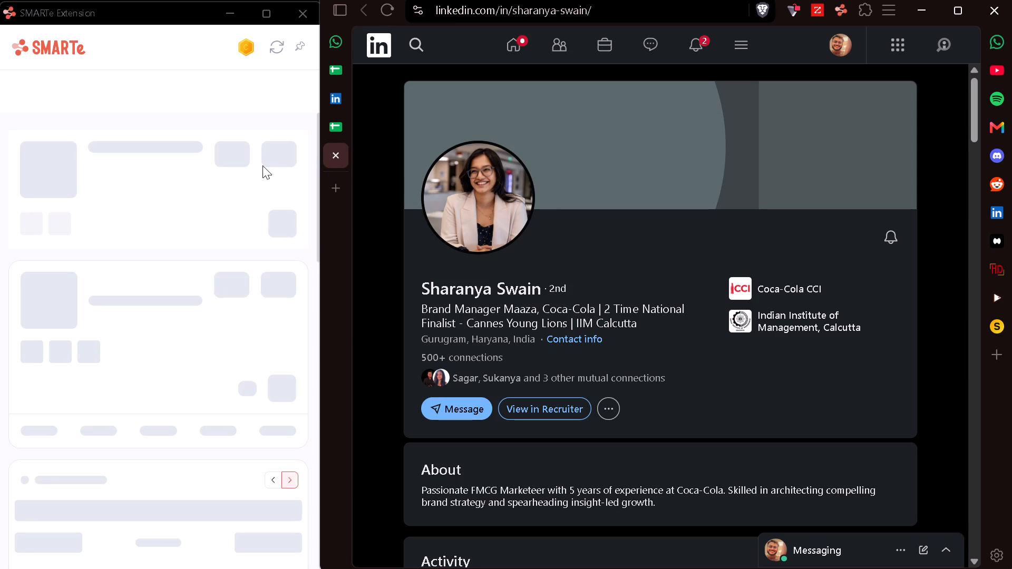
{"action": "left_click", "coordinate": [277, 220]}
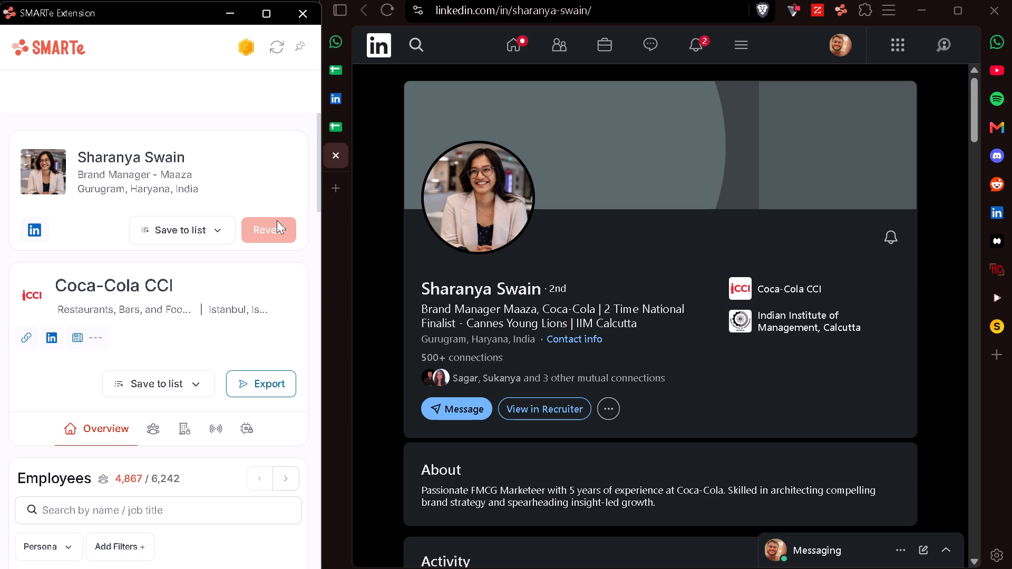
{"action": "scroll", "coordinate": [238, 324], "scroll_direction": "up", "scroll_amount": 1}
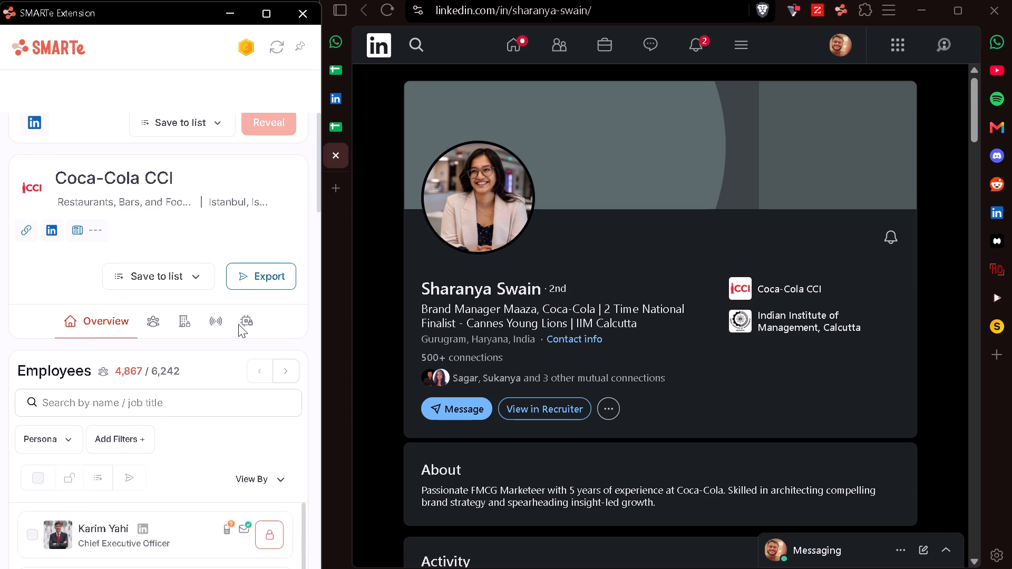
{"action": "scroll", "coordinate": [238, 324], "scroll_direction": "up", "scroll_amount": 1}
{"action": "scroll", "coordinate": [145, 281], "scroll_direction": "up", "scroll_amount": 1}
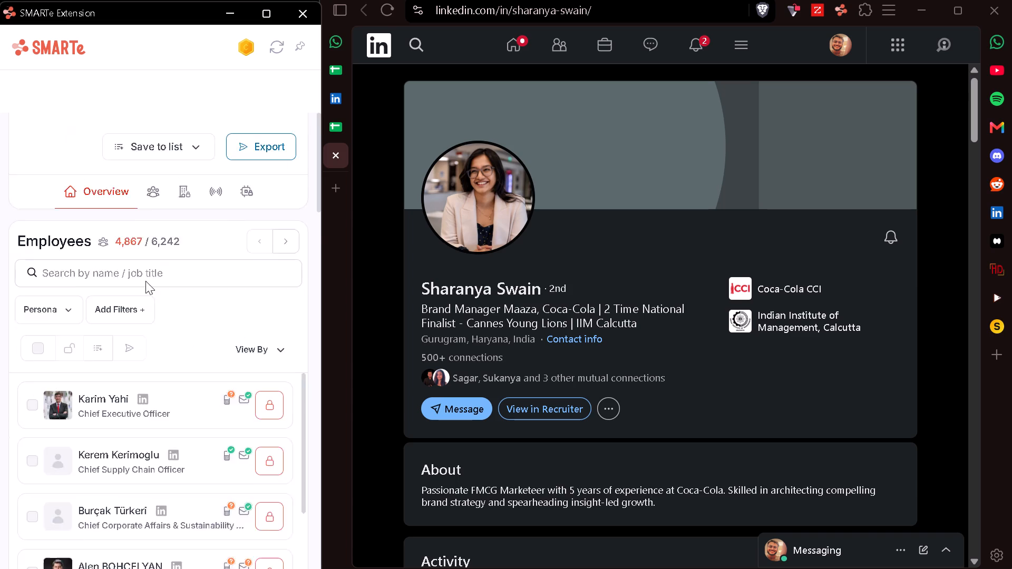
{"action": "scroll", "coordinate": [145, 281], "scroll_direction": "up", "scroll_amount": 1}
{"action": "scroll", "coordinate": [145, 281], "scroll_direction": "down", "scroll_amount": 4}
{"action": "scroll", "coordinate": [145, 281], "scroll_direction": "up", "scroll_amount": 5}
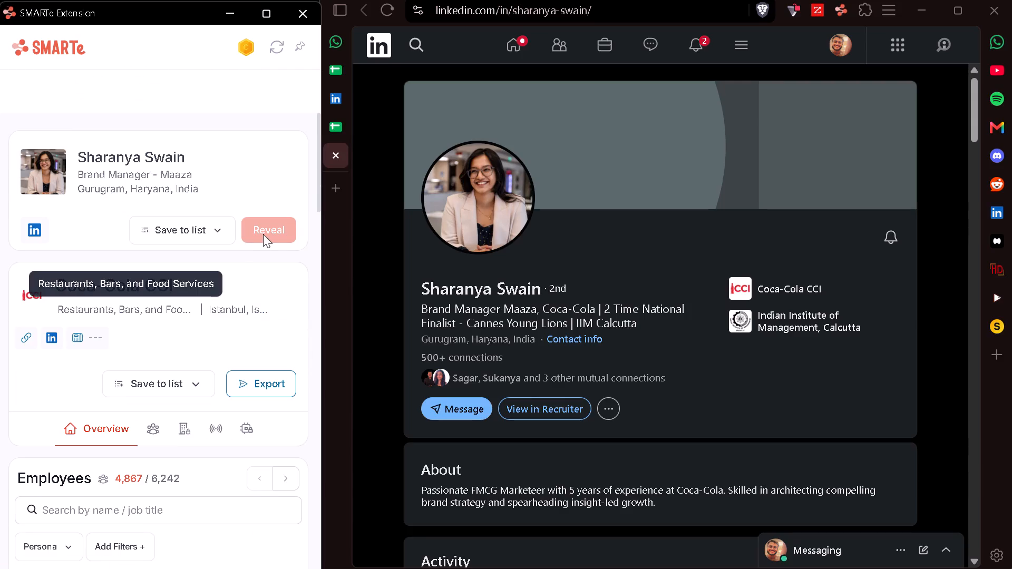
{"action": "scroll", "coordinate": [263, 234], "scroll_direction": "right", "scroll_amount": 1}
Close the row 33 contact's profile and enter nf in cells C33 and D33.
{"action": "left_click", "coordinate": [331, 158]}
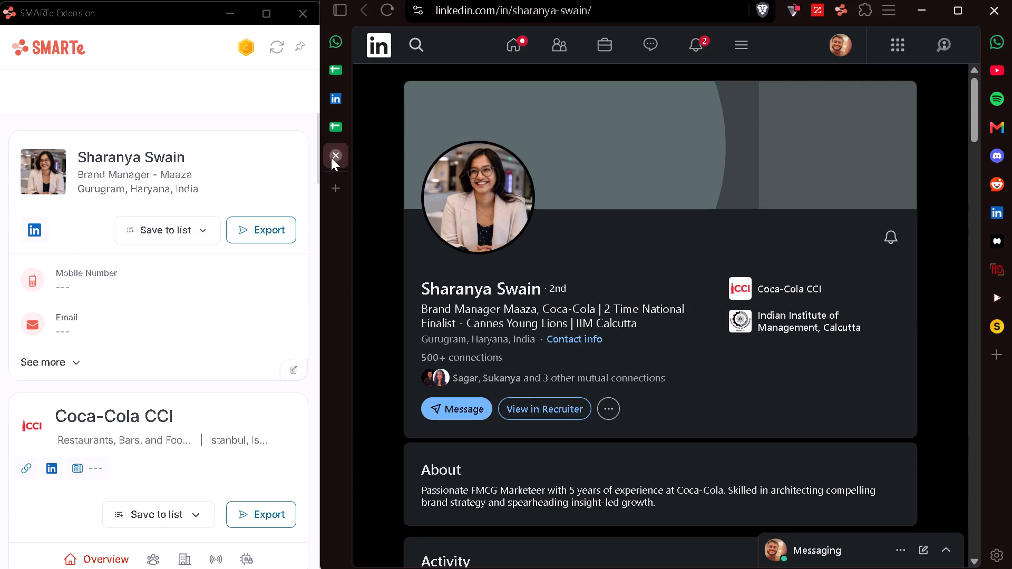
{"action": "type", "text": "nf"}
{"action": "key", "text": "Right"}
{"action": "type", "text": "nf"}
{"action": "key", "text": "Down"}
Copy the row 34 contact's business email from ZoomInfo into cell B34, closing the SMARTe window along the way.
{"action": "key", "text": "Left"}
{"action": "key", "text": "Left"}
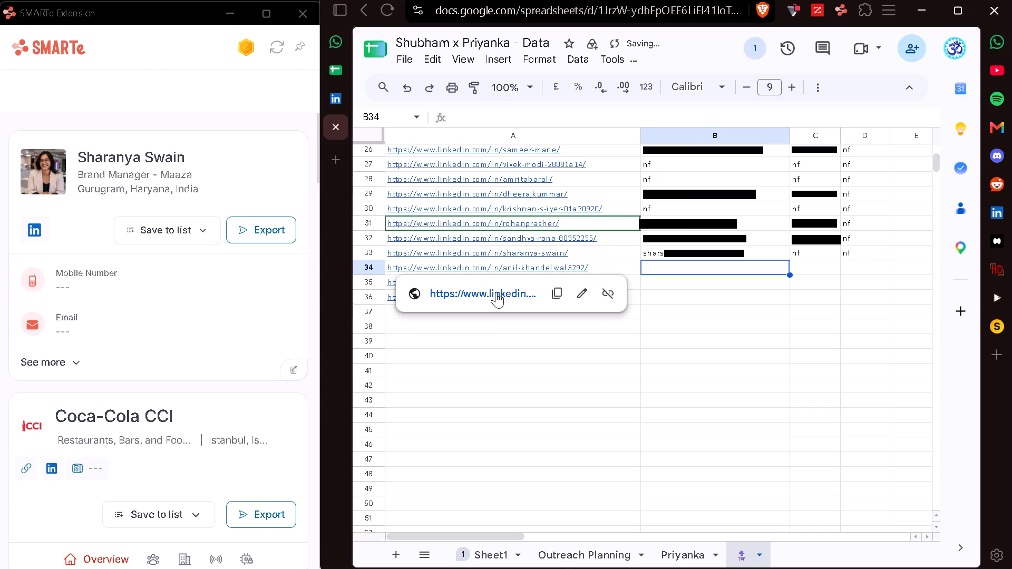
{"action": "left_click", "coordinate": [496, 292]}
{"action": "left_click", "coordinate": [822, 11]}
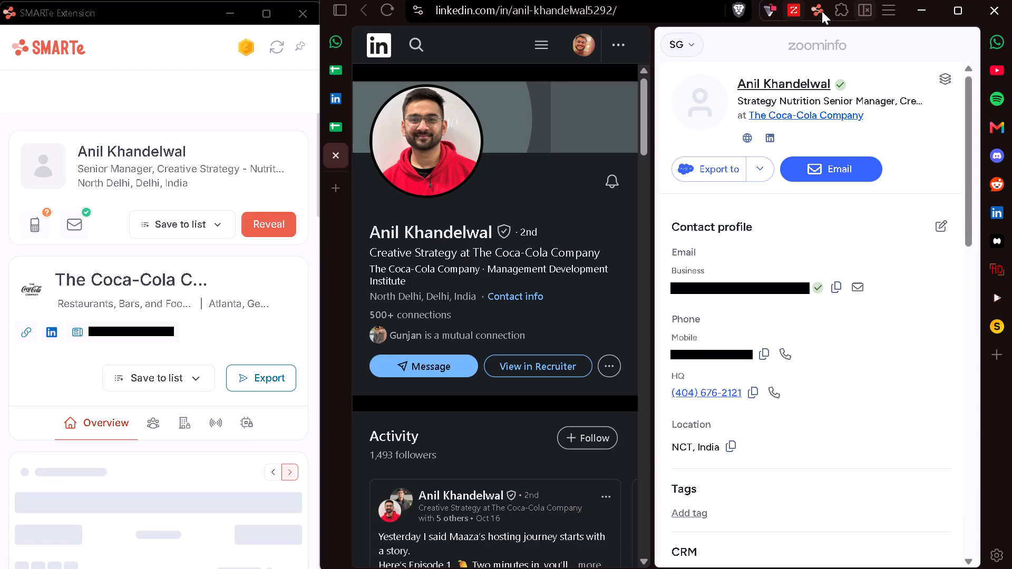
{"action": "left_click", "coordinate": [837, 291]}
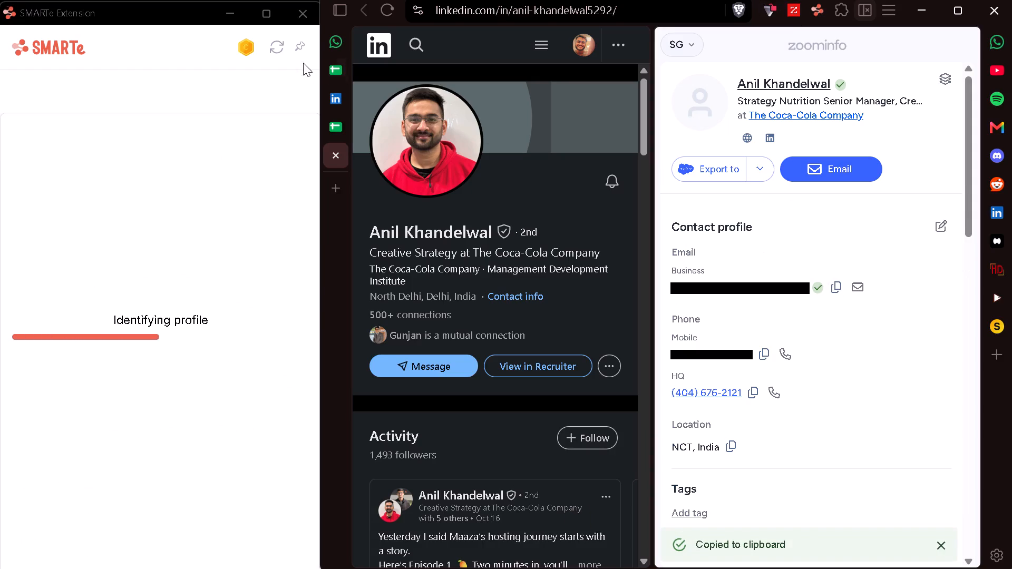
{"action": "left_click", "coordinate": [303, 6]}
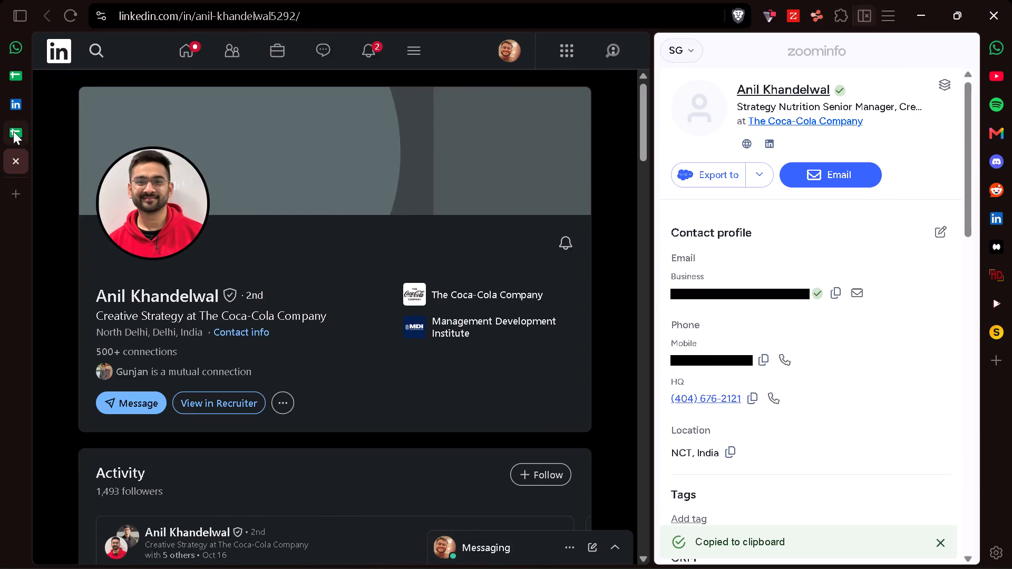
{"action": "left_click", "coordinate": [13, 131]}
{"action": "key", "text": "ctrl+v"}
Copy the row 34 contact's mobile number from ZoomInfo into cell C34 and close the contact's profile.
{"action": "key", "text": "Right"}
{"action": "left_click", "coordinate": [12, 161]}
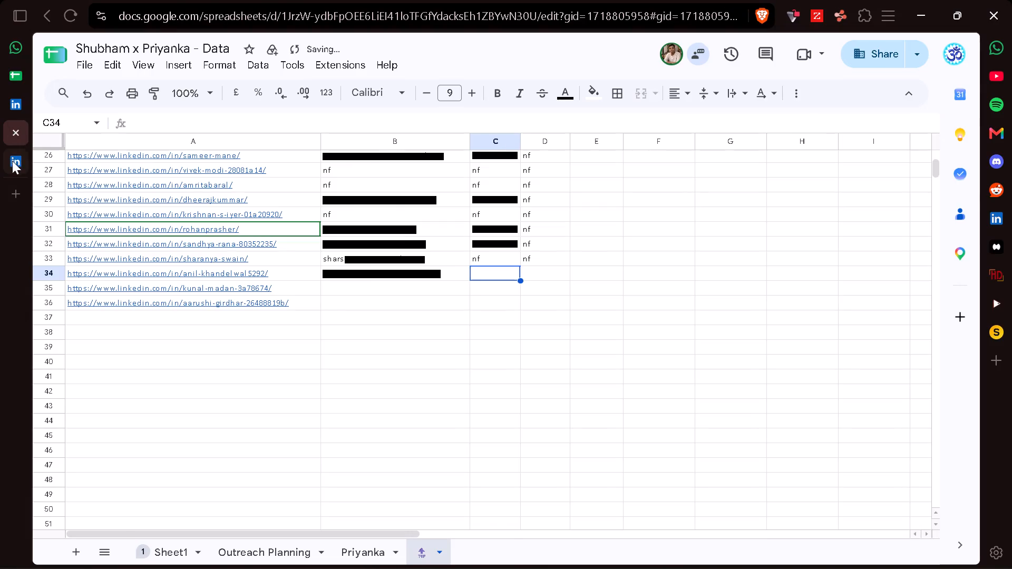
{"action": "left_click", "coordinate": [767, 362]}
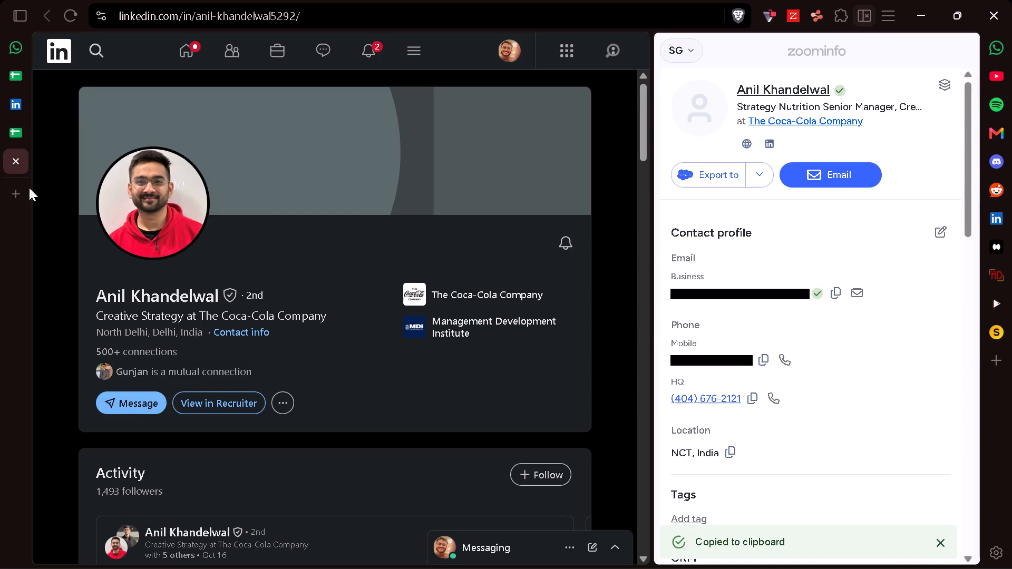
{"action": "left_click", "coordinate": [13, 158]}
{"action": "key", "text": "ctrl+v"}
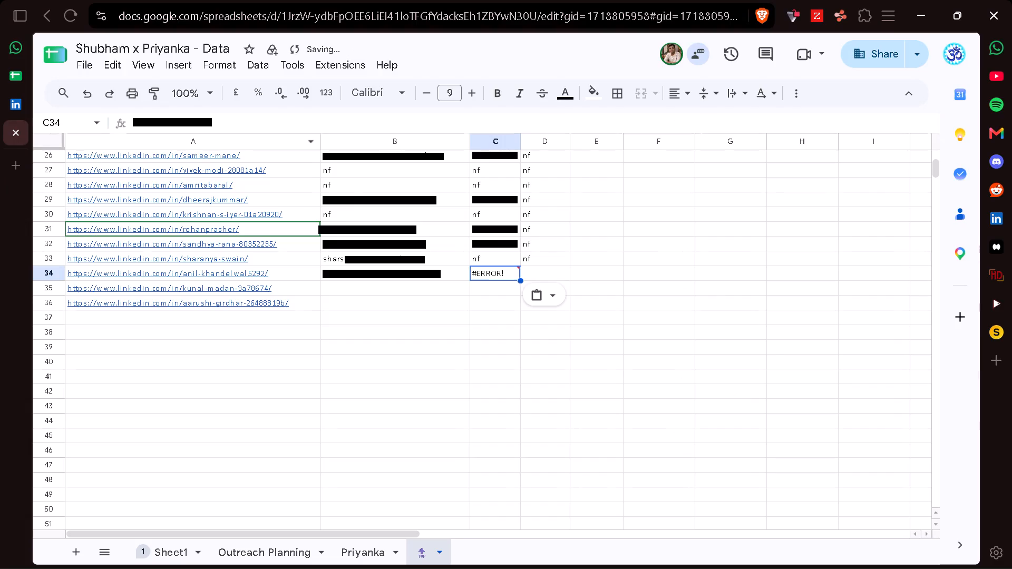
Remove the leading characters from the mobile number in cell C34.
{"action": "left_click", "coordinate": [152, 122]}
{"action": "key", "text": "BackSpace"}
{"action": "key", "text": "BackSpace"}
{"action": "key", "text": "BackSpace"}
{"action": "key", "text": "BackSpace"}
{"action": "key", "text": "BackSpace"}
{"action": "key", "text": "BackSpace"}
{"action": "key", "text": "BackSpace"}
{"action": "key", "text": "BackSpace"}
{"action": "key", "text": "BackSpace"}
{"action": "key", "text": "BackSpace"}
{"action": "key", "text": "BackSpace"}
{"action": "key", "text": "BackSpace"}
Enter nf in cell D34.
{"action": "left_click", "coordinate": [548, 270]}
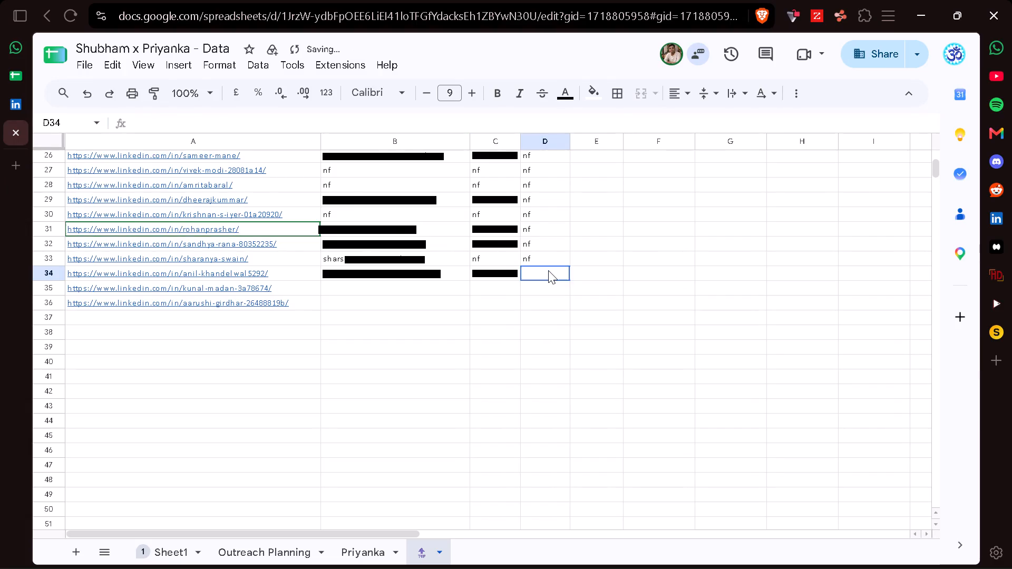
{"action": "type", "text": "nf"}
Open the row 35 contact's LinkedIn profile and copy their business email from ZoomInfo into cell B35.
{"action": "key", "text": "Down"}
{"action": "key", "text": "Left"}
{"action": "key", "text": "Left"}
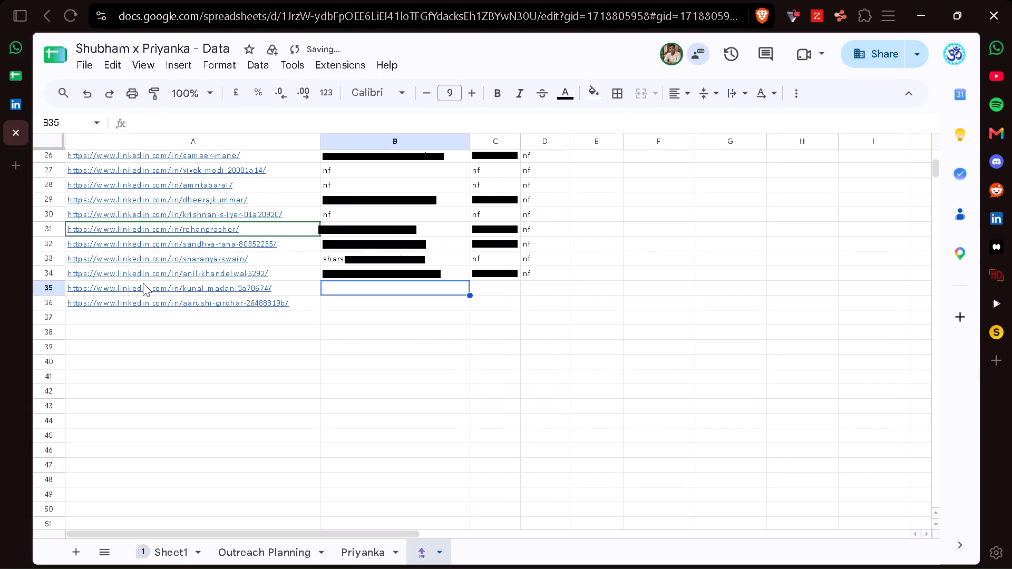
{"action": "left_click", "coordinate": [172, 310]}
{"action": "left_click", "coordinate": [817, 27]}
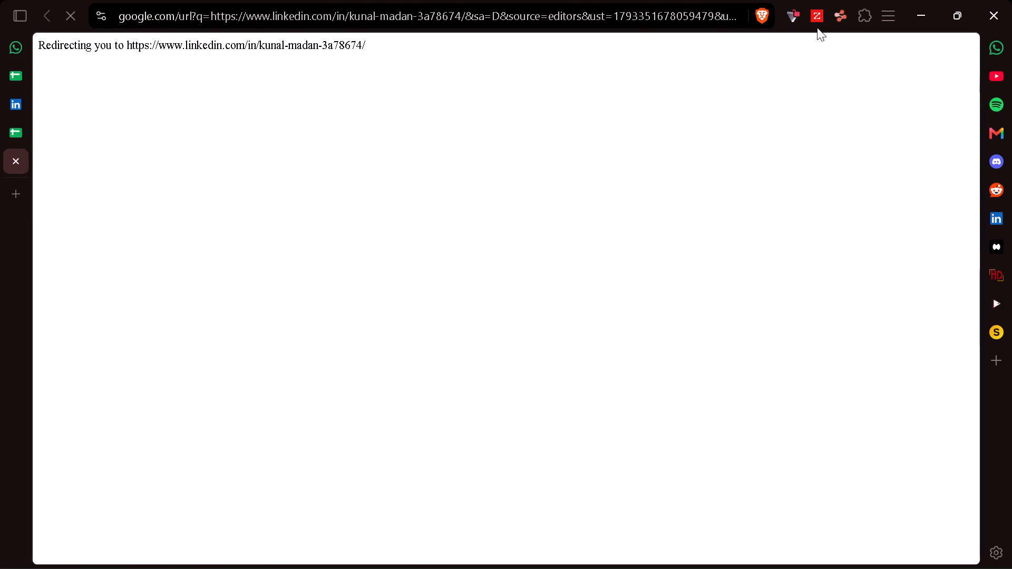
{"action": "left_click", "coordinate": [815, 21]}
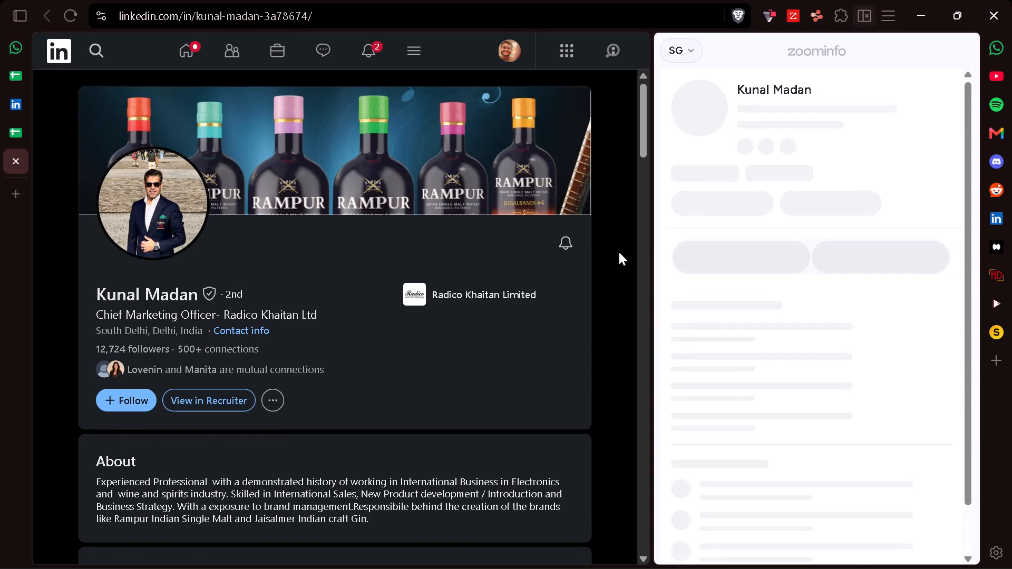
{"action": "left_click", "coordinate": [793, 297]}
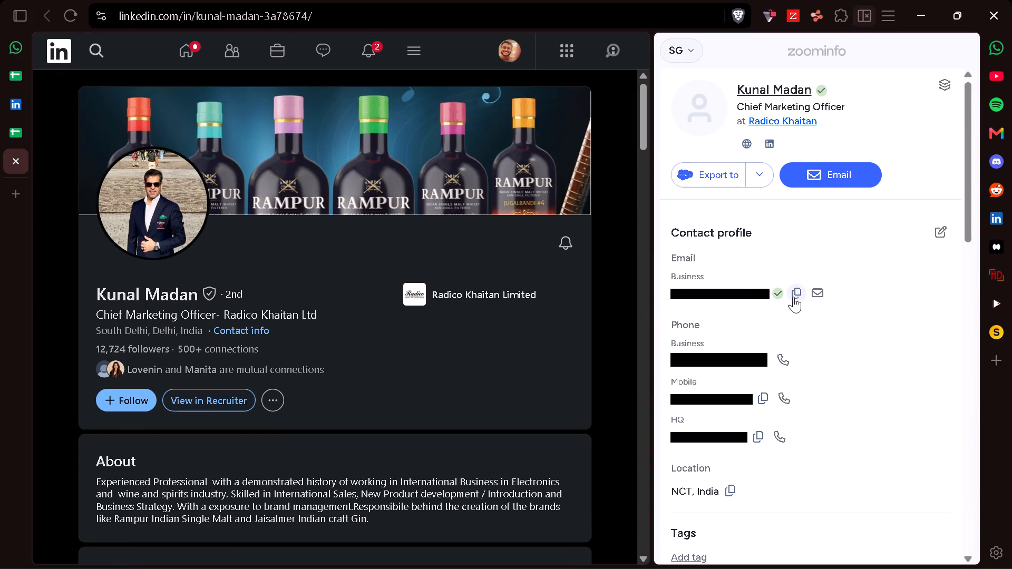
{"action": "left_click", "coordinate": [20, 138]}
{"action": "key", "text": "ctrl+v"}
Copy the row 35 contact's mobile number from ZoomInfo into cell C35 and close the contact's profile.
{"action": "key", "text": "Right"}
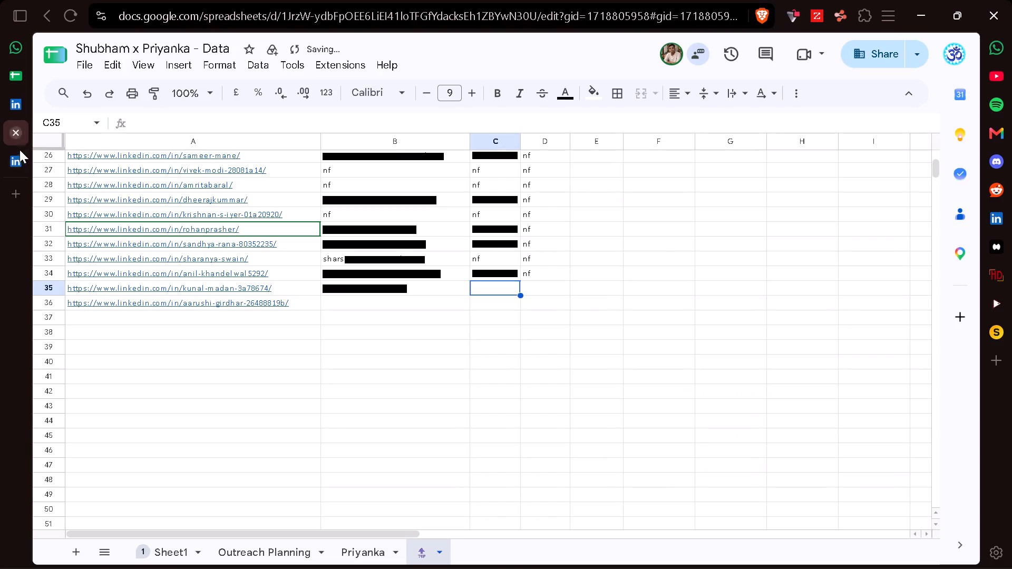
{"action": "left_click", "coordinate": [22, 155]}
{"action": "left_click", "coordinate": [761, 400]}
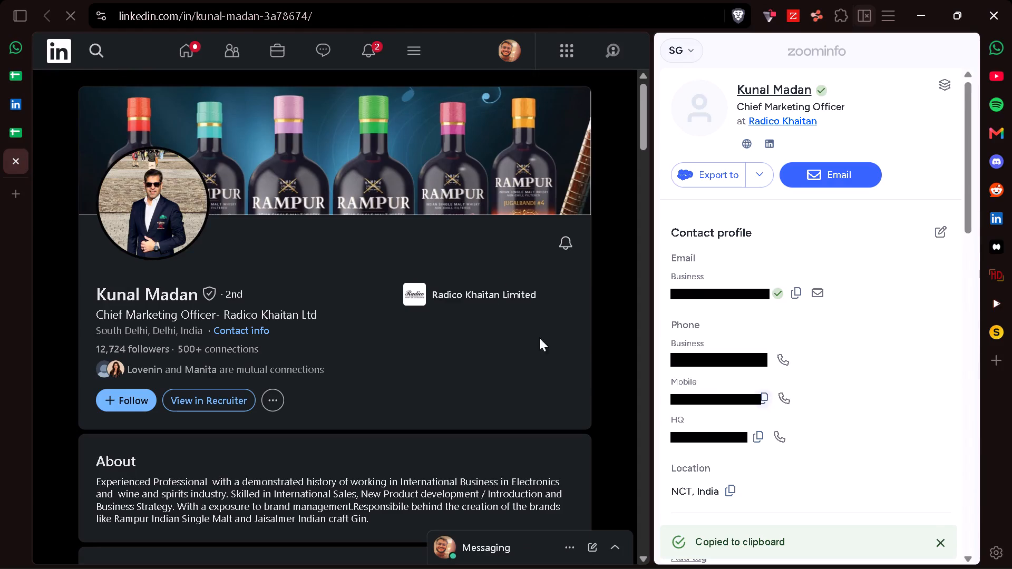
{"action": "left_click", "coordinate": [18, 164]}
{"action": "key", "text": "ctrl+v"}
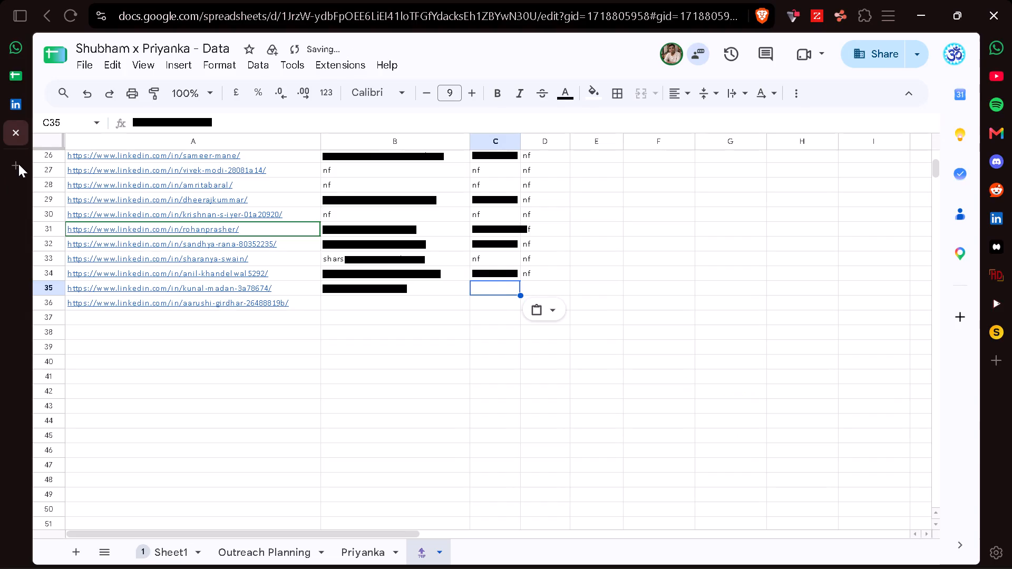
Remove the leading characters from the mobile number in cell C35.
{"action": "left_click", "coordinate": [152, 121]}
{"action": "key", "text": "BackSpace"}
{"action": "key", "text": "BackSpace"}
{"action": "key", "text": "BackSpace"}
{"action": "key", "text": "BackSpace"}
{"action": "key", "text": "BackSpace"}
{"action": "key", "text": "BackSpace"}
{"action": "key", "text": "BackSpace"}
{"action": "key", "text": "BackSpace"}
{"action": "key", "text": "BackSpace"}
{"action": "key", "text": "BackSpace"}
{"action": "key", "text": "BackSpace"}
{"action": "key", "text": "BackSpace"}
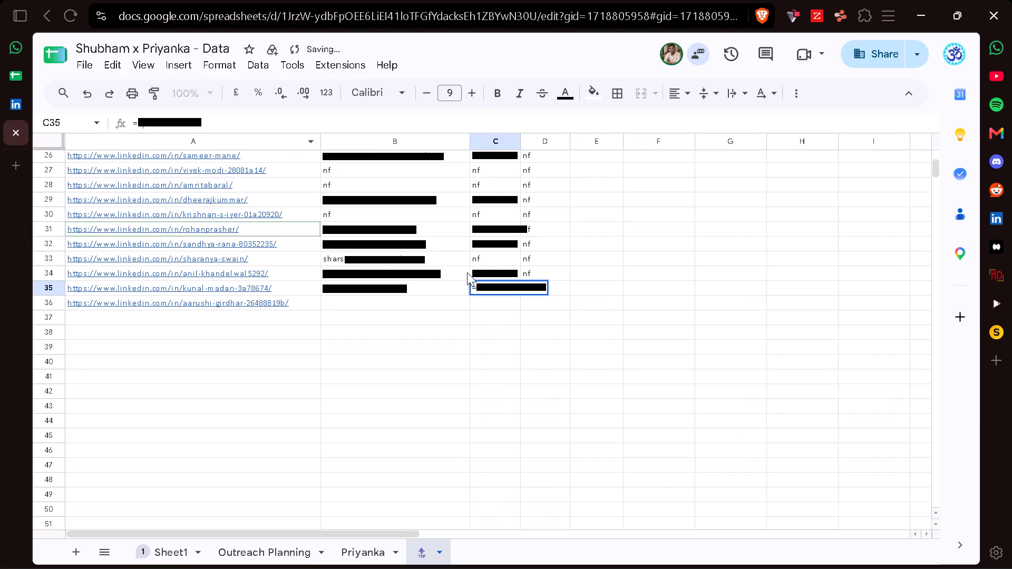
Enter nf in cell D35.
{"action": "left_click", "coordinate": [553, 287]}
{"action": "type", "text": "nf"}
Open the row 36 contact's LinkedIn profile and copy their business email from ZoomInfo into cell B36.
{"action": "key", "text": "Down"}
{"action": "key", "text": "Left"}
{"action": "key", "text": "Left"}
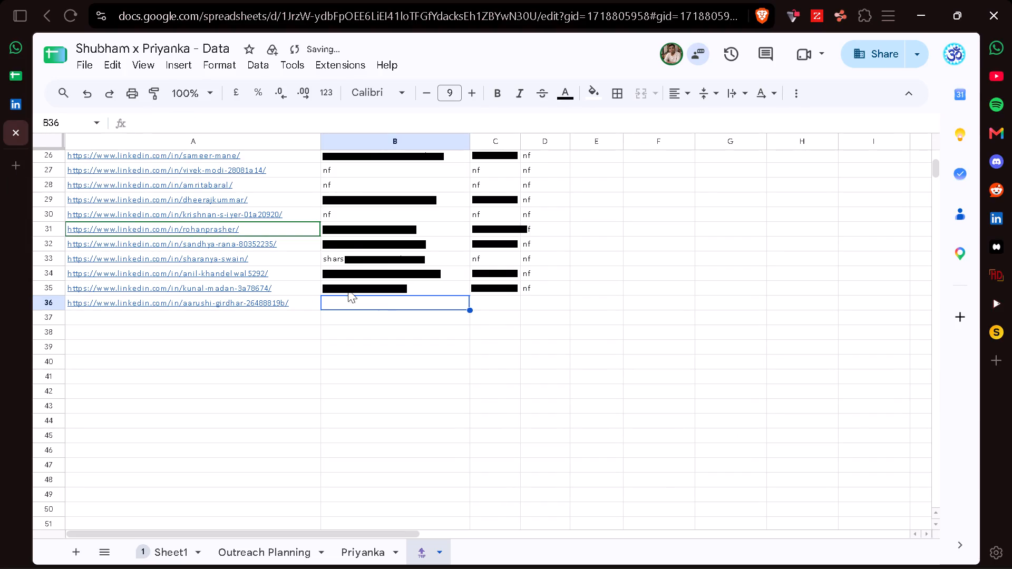
{"action": "left_click", "coordinate": [179, 330]}
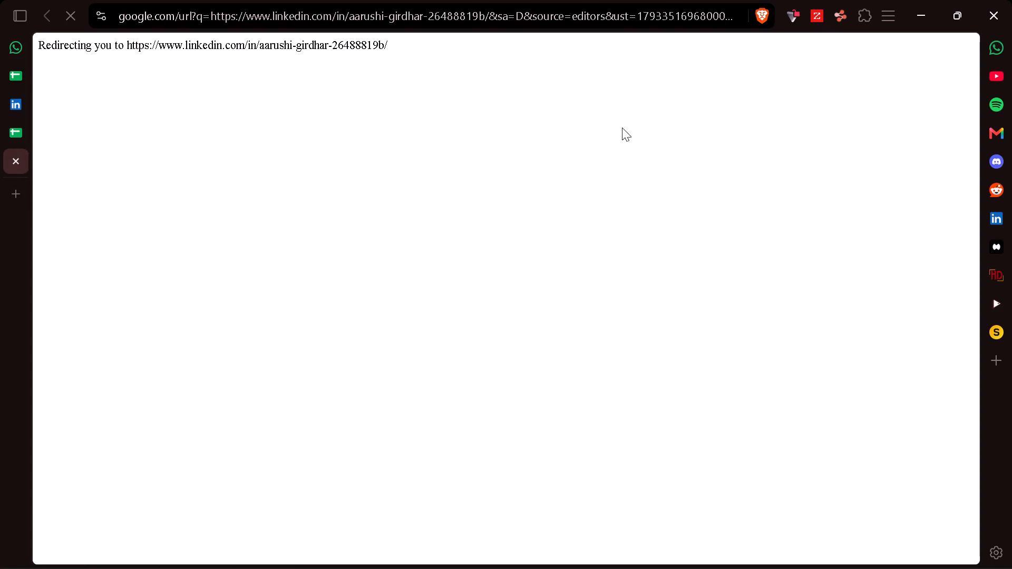
{"action": "left_click", "coordinate": [815, 14]}
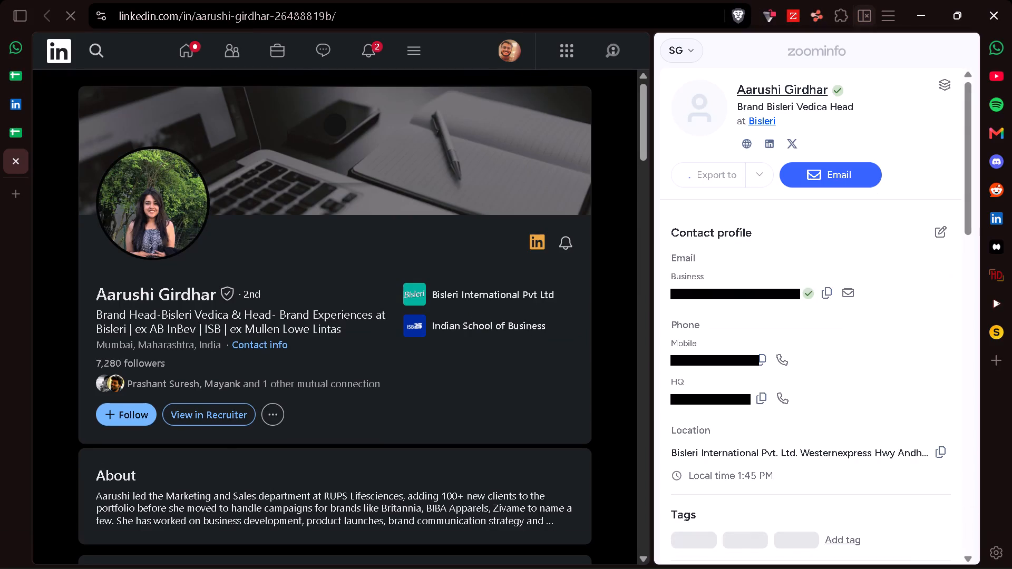
{"action": "left_click", "coordinate": [831, 290]}
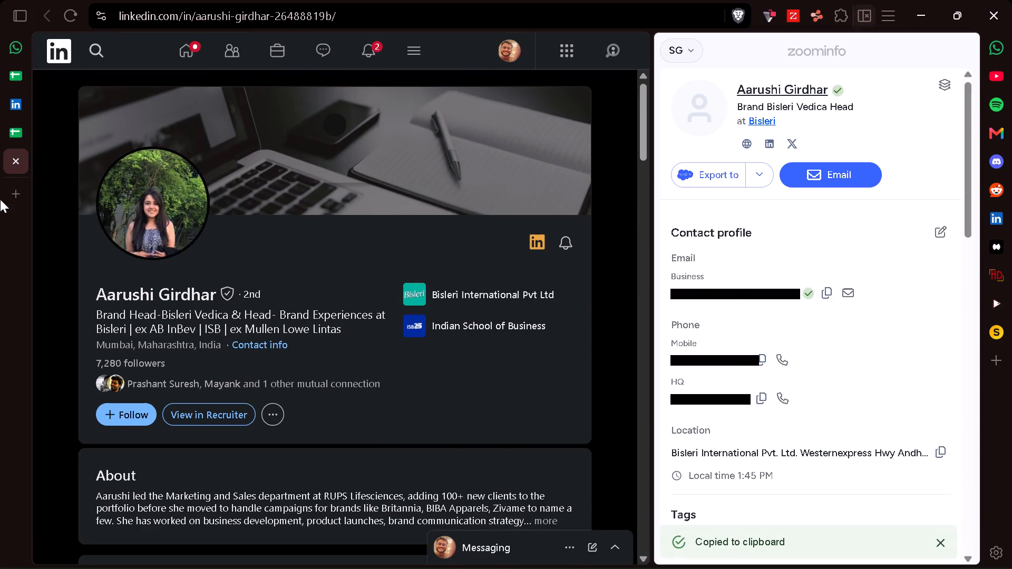
{"action": "left_click", "coordinate": [15, 126]}
{"action": "key", "text": "ctrl+v"}
Copy the row 36 contact's mobile number from ZoomInfo into cell C36 and close the contact's profile.
{"action": "key", "text": "Right"}
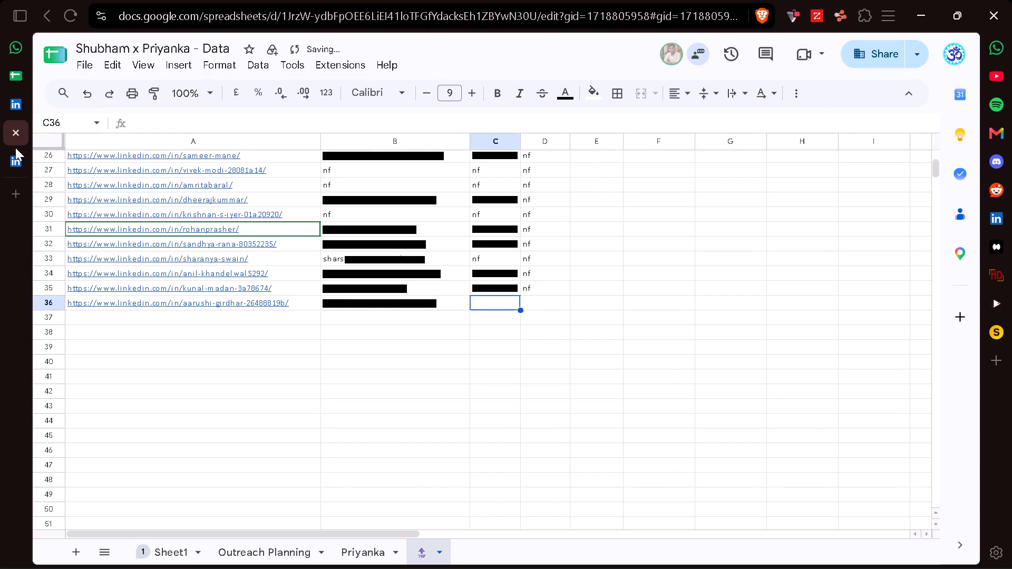
{"action": "left_click", "coordinate": [15, 151]}
{"action": "left_click", "coordinate": [762, 362]}
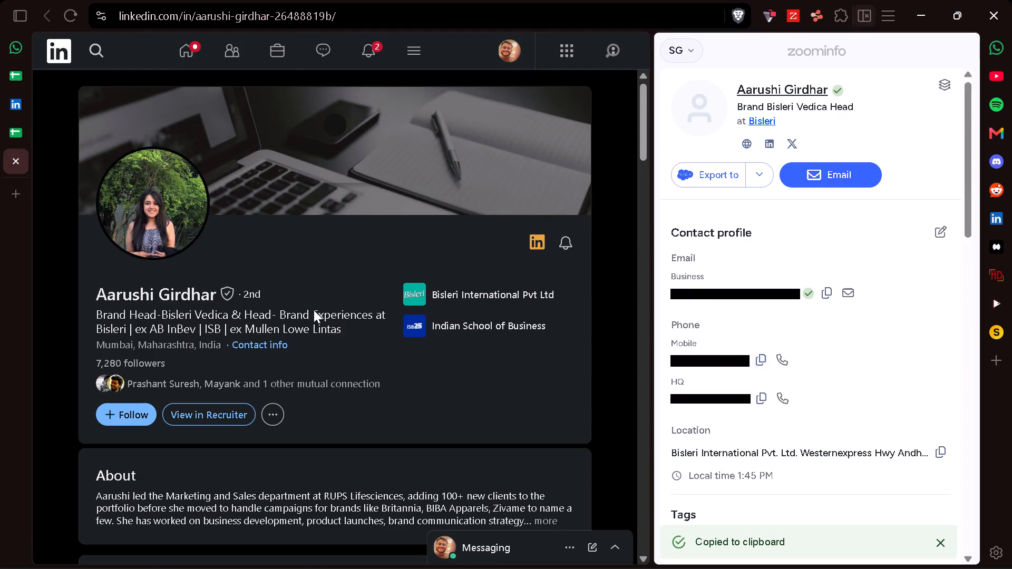
{"action": "left_click", "coordinate": [16, 168]}
{"action": "key", "text": "ctrl+v"}
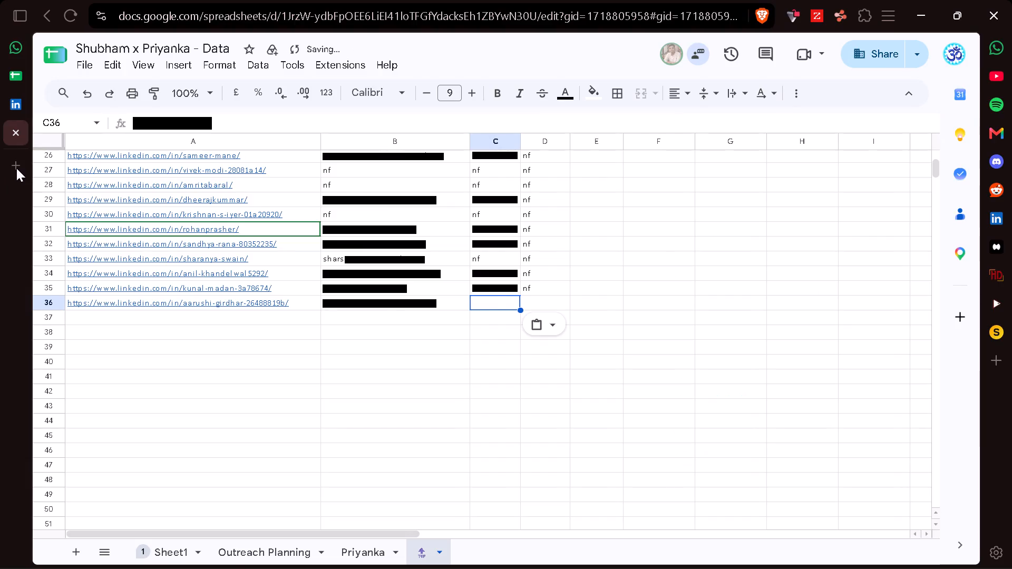
Remove the leading characters from the mobile number in cell C36.
{"action": "left_click", "coordinate": [157, 123]}
{"action": "key", "text": "Left"}
{"action": "key", "text": "BackSpace"}
{"action": "key", "text": "BackSpace"}
{"action": "key", "text": "BackSpace"}
{"action": "key", "text": "BackSpace"}
{"action": "key", "text": "BackSpace"}
{"action": "key", "text": "BackSpace"}
{"action": "key", "text": "BackSpace"}
{"action": "key", "text": "BackSpace"}
{"action": "key", "text": "BackSpace"}
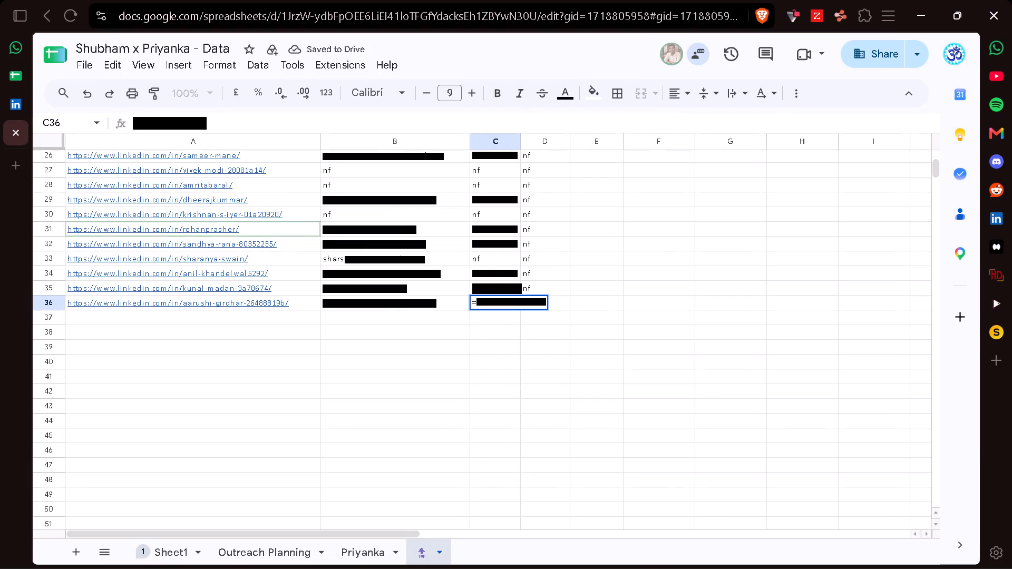
Enter nf in cell D36.
{"action": "left_click", "coordinate": [558, 299]}
{"action": "type", "text": "nf"}
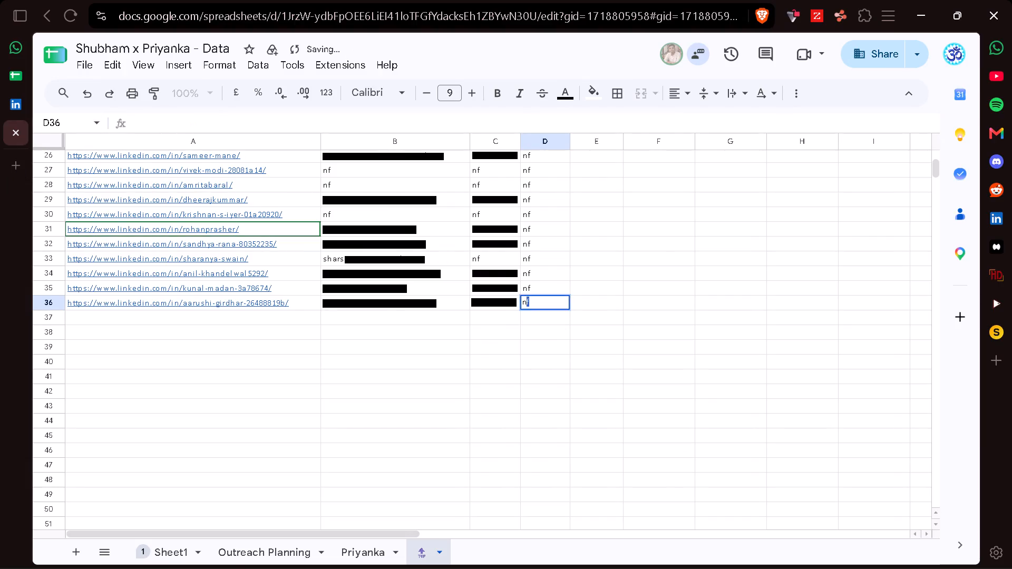
{"action": "key", "text": "Left"}
Select the first empty link cell, B522, at the end of Sheet1's list and close the lead-data spreadsheet.
{"action": "scroll", "coordinate": [375, 376], "scroll_direction": "right", "scroll_amount": 6}
{"action": "scroll", "coordinate": [257, 342], "scroll_direction": "right", "scroll_amount": 7}
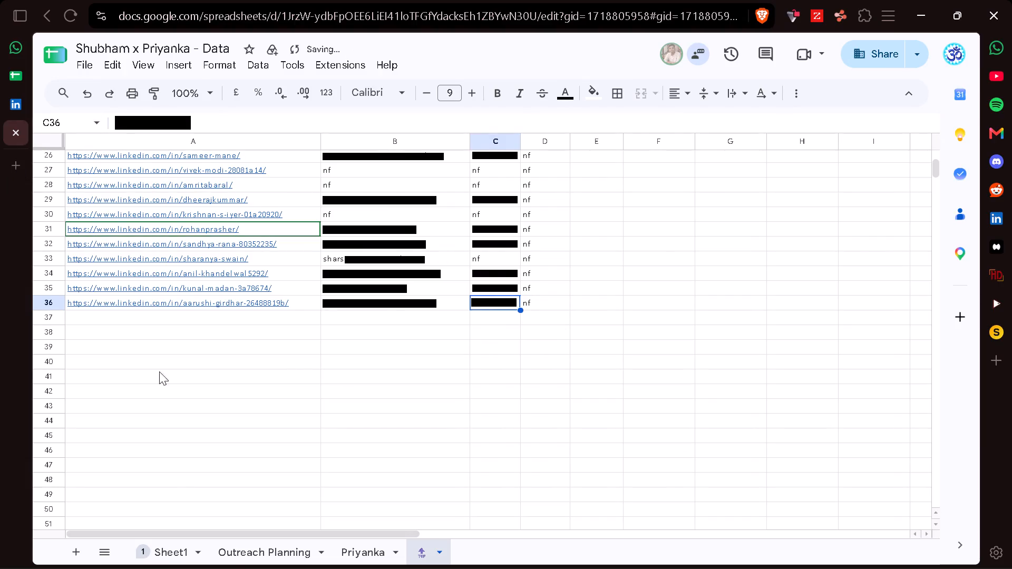
{"action": "left_click", "coordinate": [183, 548]}
{"action": "left_click", "coordinate": [289, 358]}
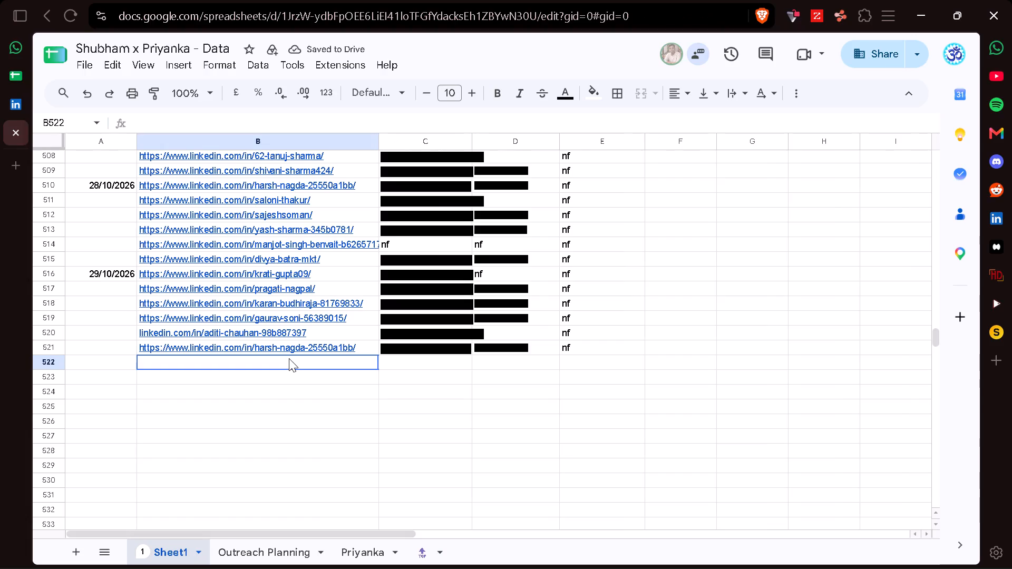
{"action": "left_click", "coordinate": [18, 133]}
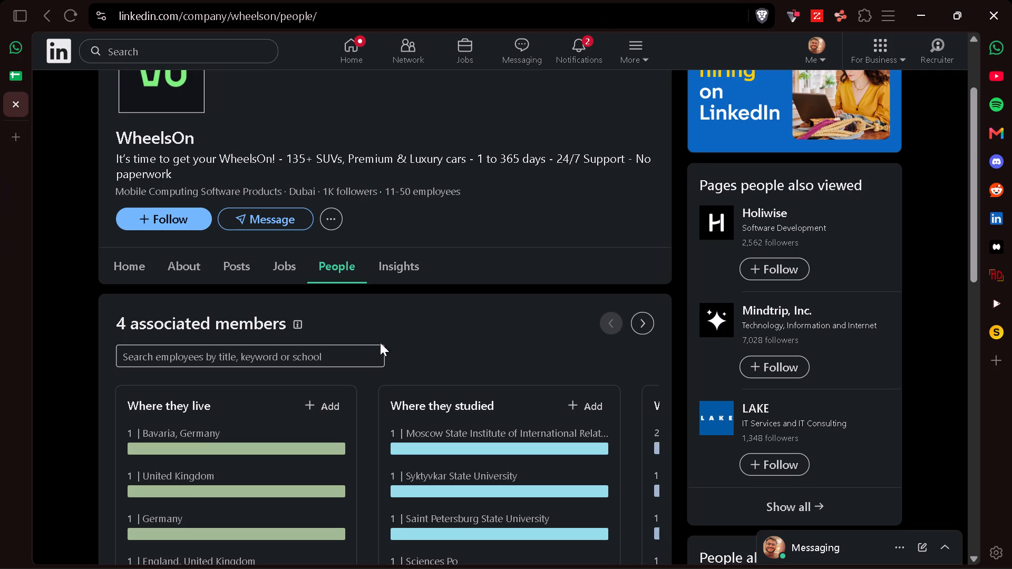
Examine the associated members on WheelsOn's LinkedIn People page for a suitable contact.
{"action": "scroll", "coordinate": [393, 352], "scroll_direction": "down", "scroll_amount": 5}
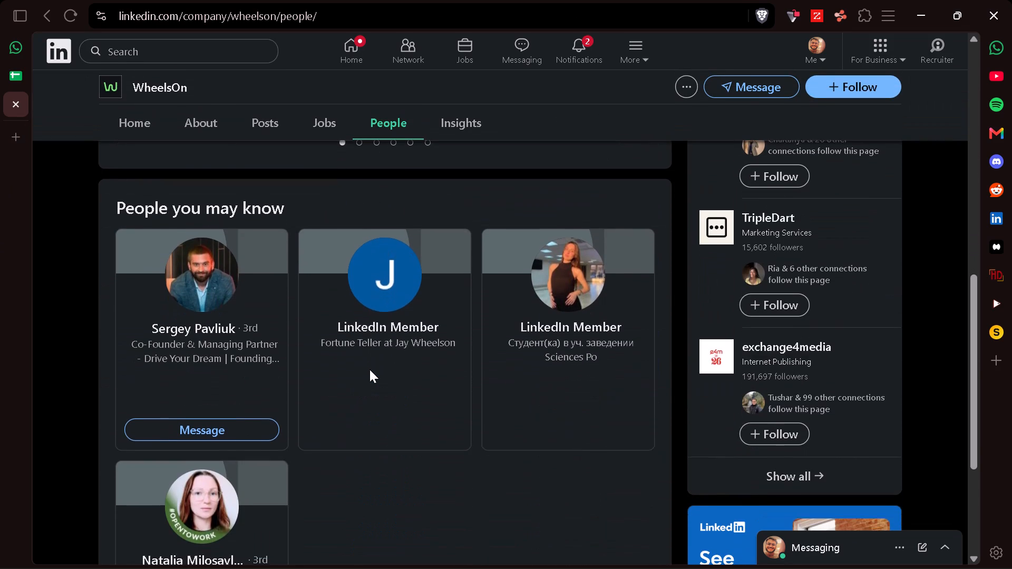
{"action": "scroll", "coordinate": [369, 369], "scroll_direction": "down", "scroll_amount": 2}
{"action": "scroll", "coordinate": [369, 369], "scroll_direction": "up", "scroll_amount": 2}
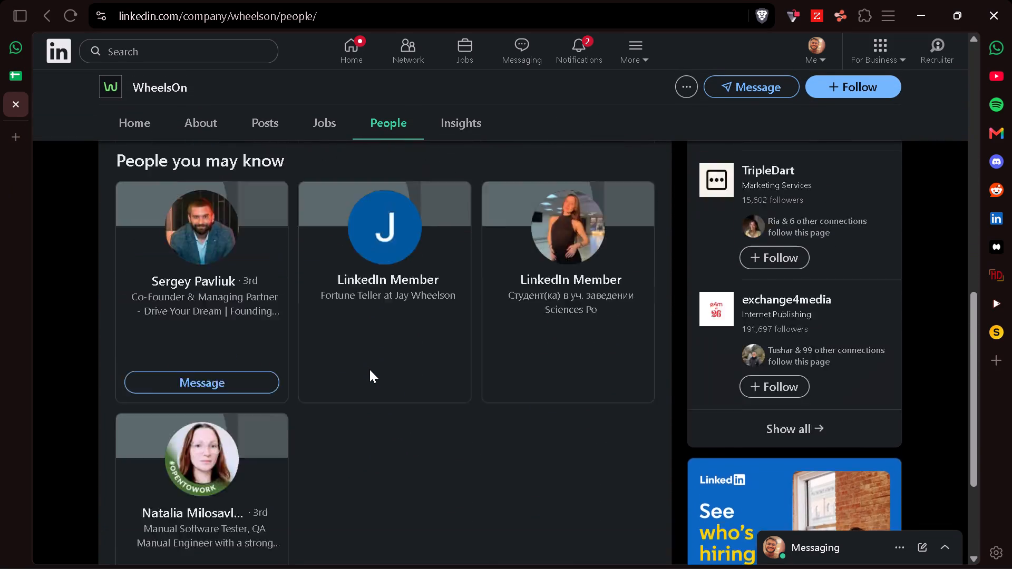
{"action": "scroll", "coordinate": [369, 369], "scroll_direction": "up", "scroll_amount": 9}
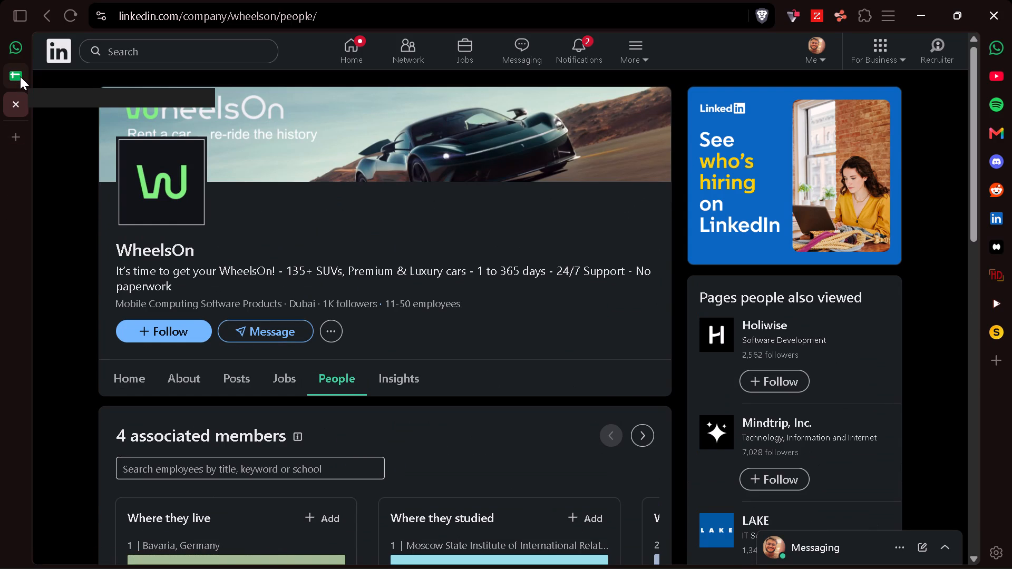
{"action": "scroll", "coordinate": [285, 366], "scroll_direction": "down", "scroll_amount": 4}
{"action": "scroll", "coordinate": [285, 366], "scroll_direction": "up", "scroll_amount": 6}
{"action": "scroll", "coordinate": [285, 366], "scroll_direction": "down", "scroll_amount": 6}
{"action": "scroll", "coordinate": [285, 366], "scroll_direction": "up", "scroll_amount": 8}
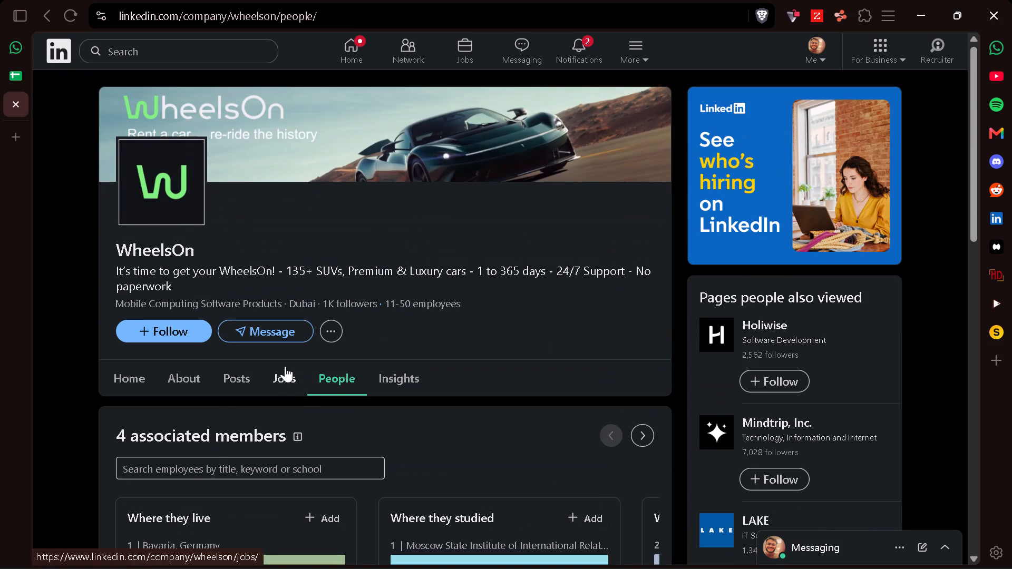
Copy the company name Holo from cell C16 of the Dubai PoC List.
{"action": "left_click", "coordinate": [12, 86]}
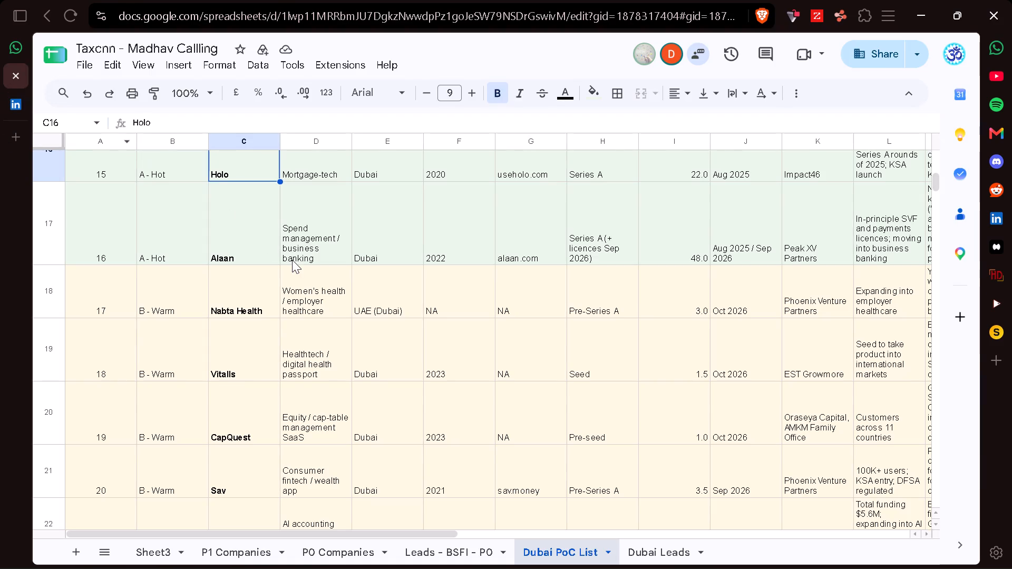
{"action": "scroll", "coordinate": [292, 260], "scroll_direction": "up", "scroll_amount": 3}
{"action": "scroll", "coordinate": [292, 260], "scroll_direction": "left", "scroll_amount": 4}
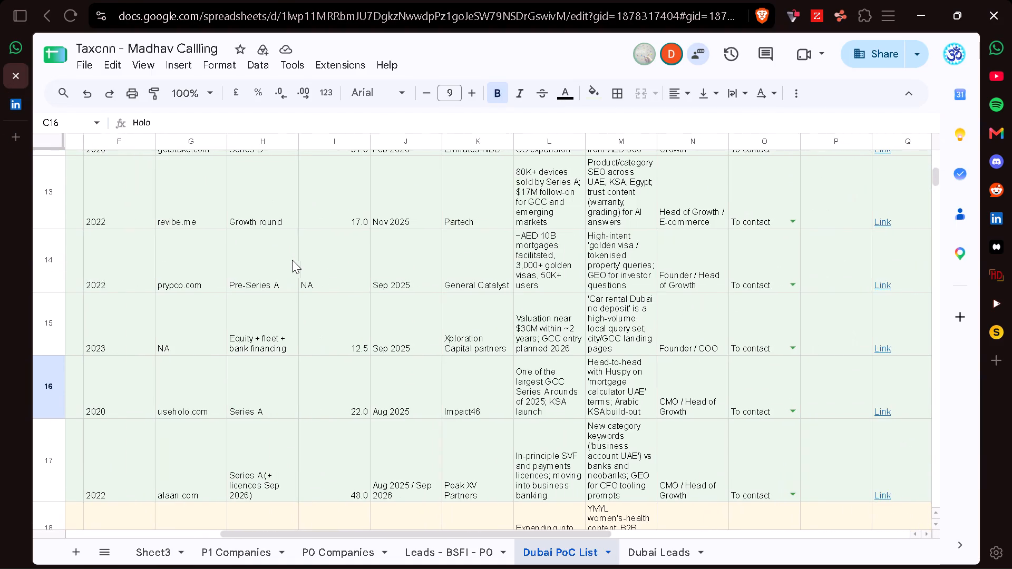
{"action": "scroll", "coordinate": [292, 260], "scroll_direction": "left", "scroll_amount": 2}
{"action": "scroll", "coordinate": [292, 260], "scroll_direction": "down", "scroll_amount": 1}
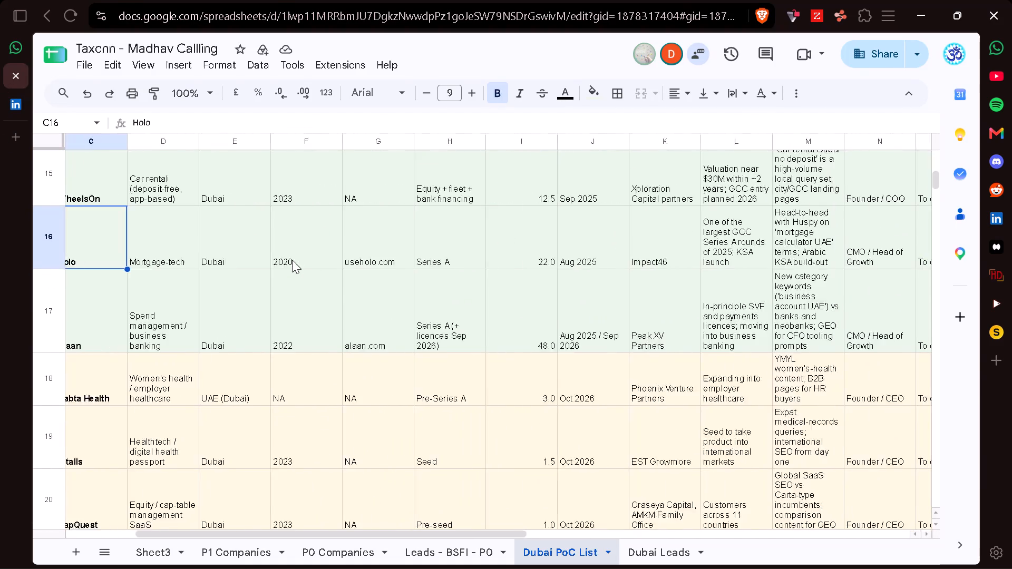
{"action": "scroll", "coordinate": [292, 260], "scroll_direction": "down", "scroll_amount": 1}
{"action": "key", "text": "ctrl+c"}
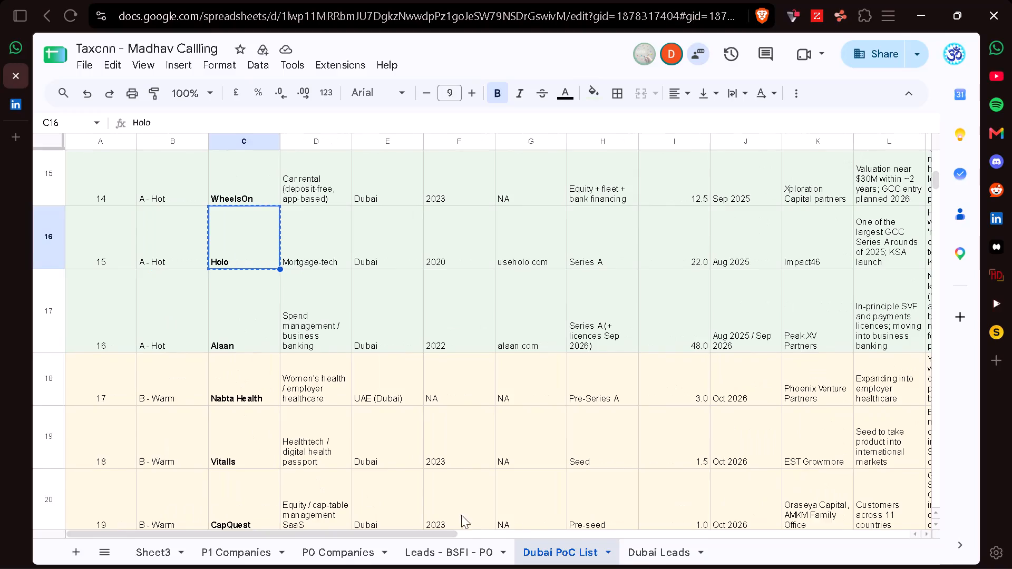
Check the end of the Dubai Leads list and enter the copied name Holo in LinkedIn's search.
{"action": "left_click", "coordinate": [647, 555]}
{"action": "scroll", "coordinate": [497, 426], "scroll_direction": "right", "scroll_amount": 1}
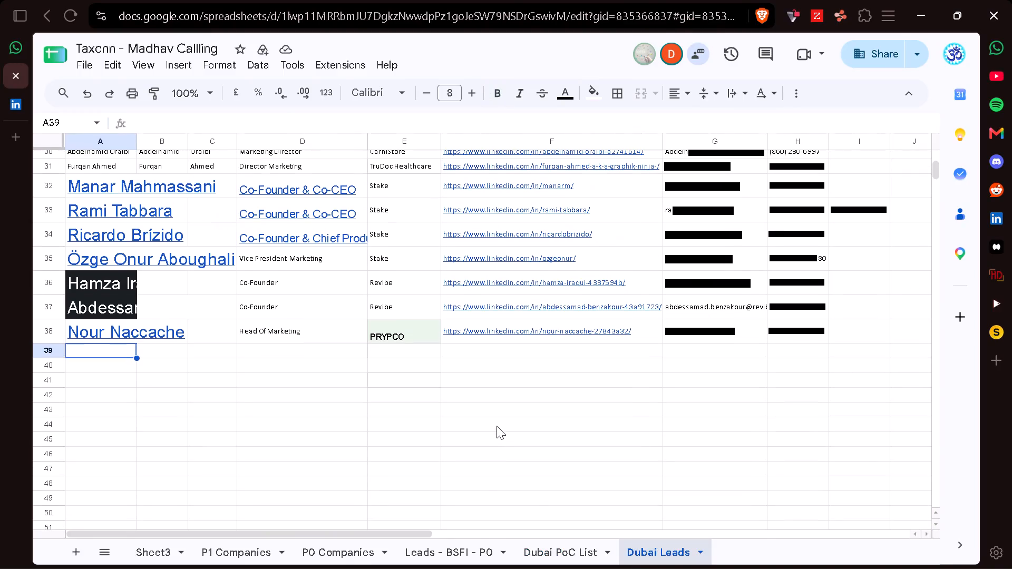
{"action": "scroll", "coordinate": [497, 426], "scroll_direction": "down", "scroll_amount": 1}
{"action": "left_click", "coordinate": [13, 104]}
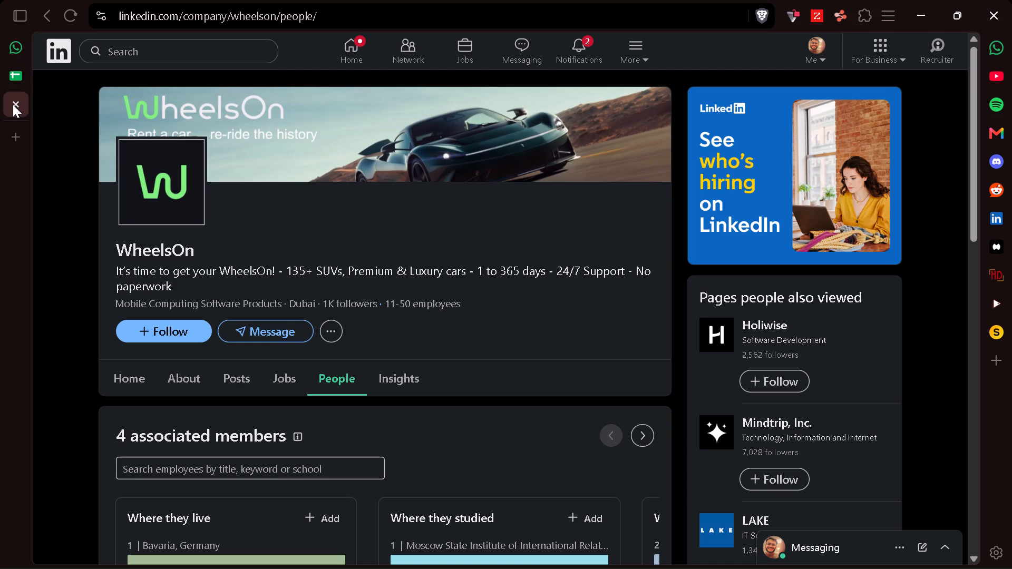
{"action": "left_click", "coordinate": [135, 58]}
{"action": "key", "text": "ctrl+v"}
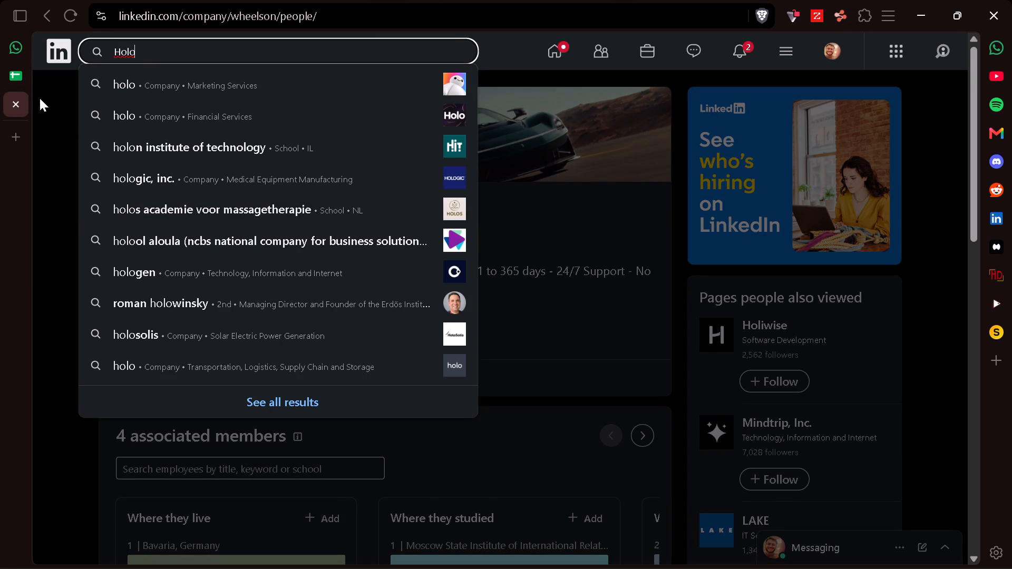
Check Holo's entry in the Dubai PoC List and open the LinkedIn page of the Dubai financial services company Holo.
{"action": "left_click", "coordinate": [13, 79]}
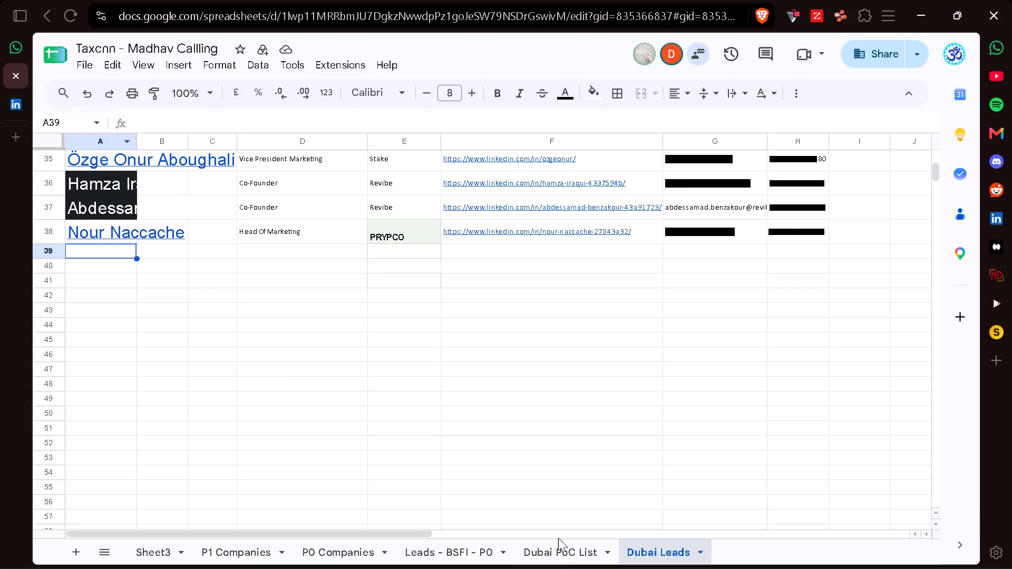
{"action": "left_click", "coordinate": [560, 550]}
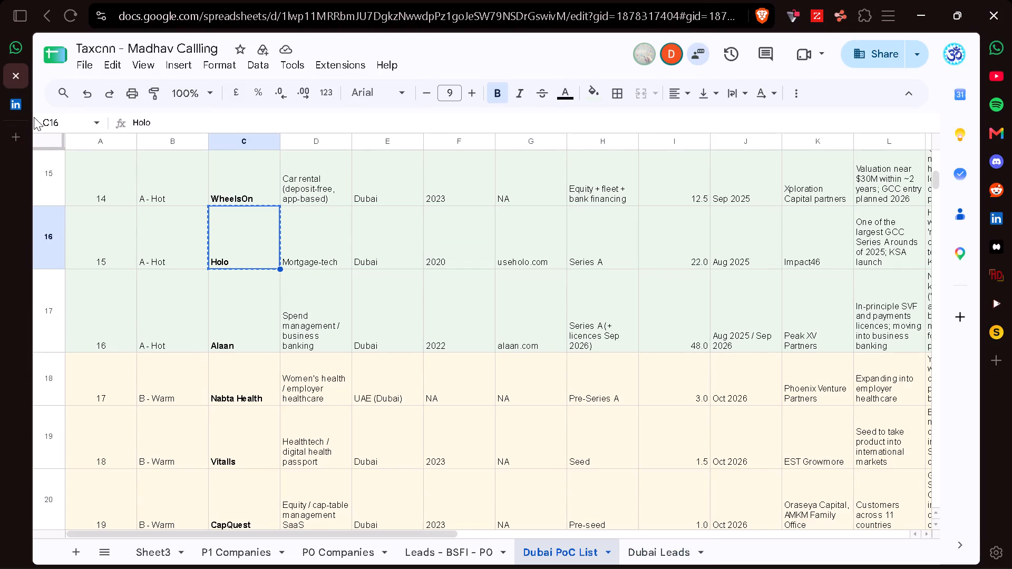
{"action": "left_click_drag", "start_coordinate": [34, 117], "coordinate": [23, 112]}
{"action": "left_click", "coordinate": [23, 112]}
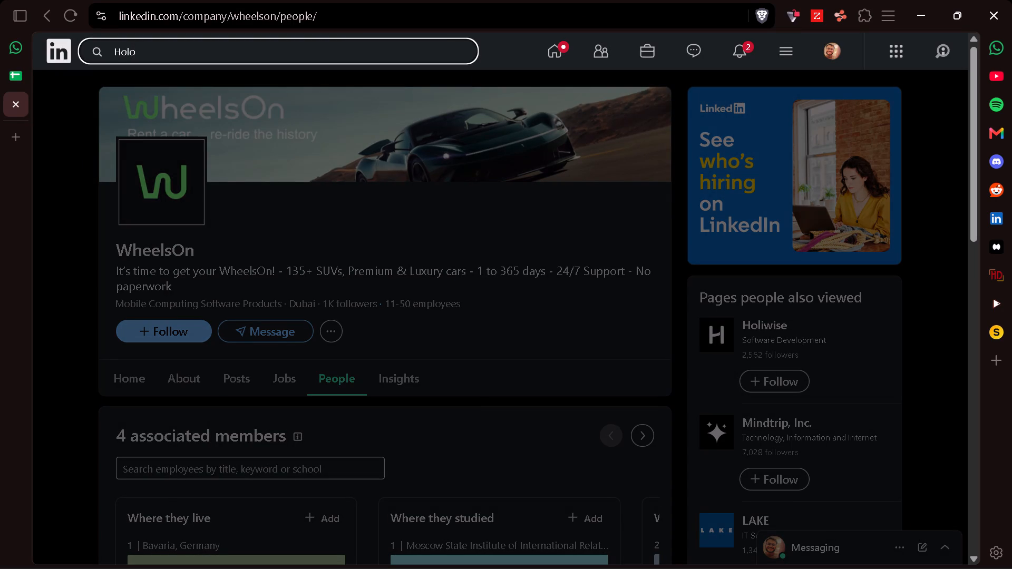
{"action": "left_click", "coordinate": [152, 58]}
{"action": "left_click", "coordinate": [198, 114]}
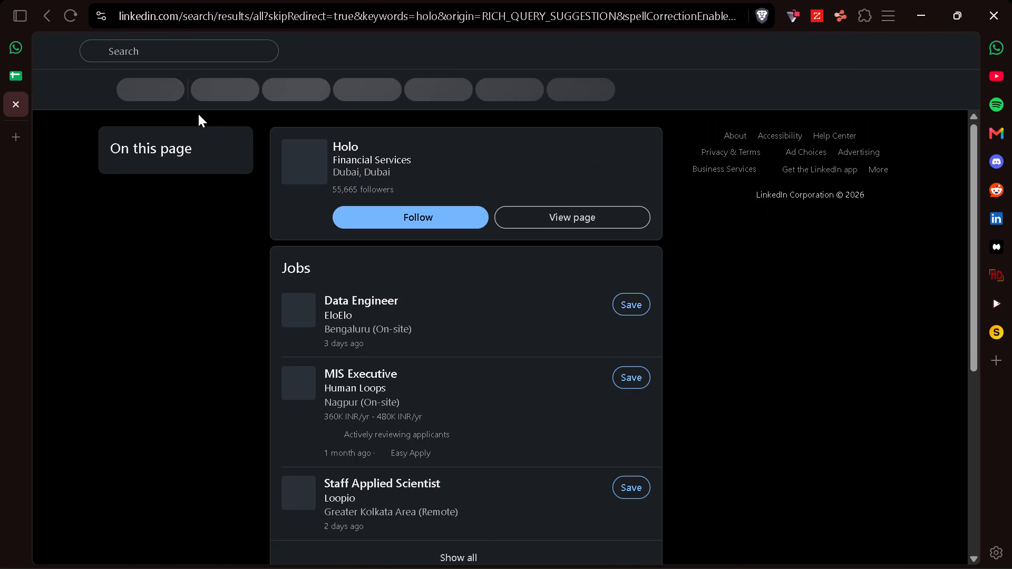
{"action": "left_click", "coordinate": [558, 217]}
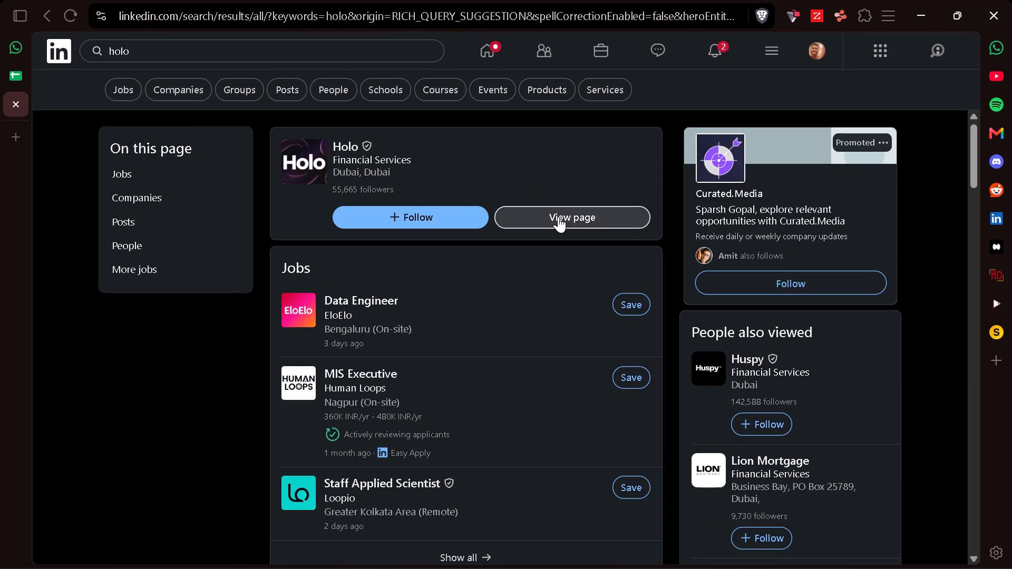